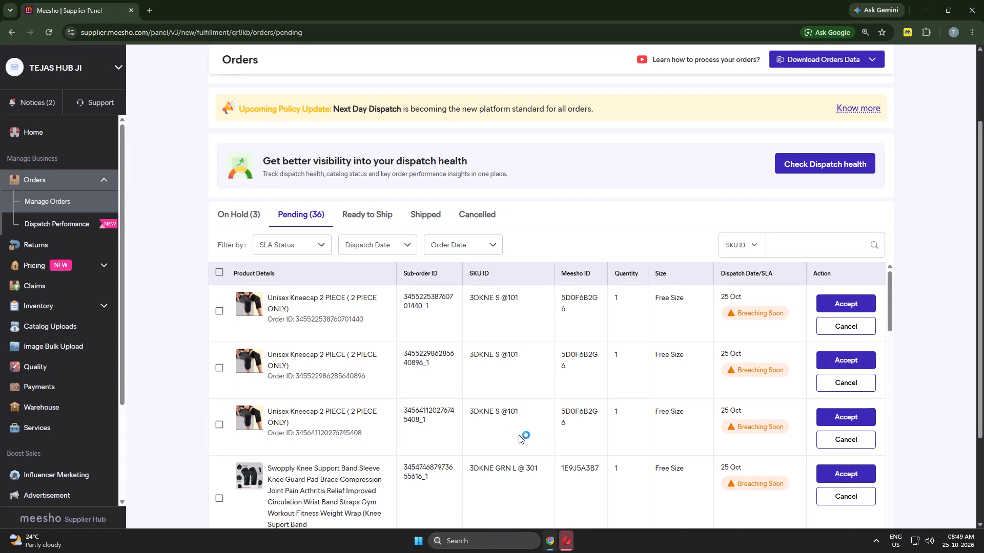
# Review the list of pending orders, checking the products, SKU IDs, quantities and dispatch dates.
pyautogui.scroll(-6, 433, 417)
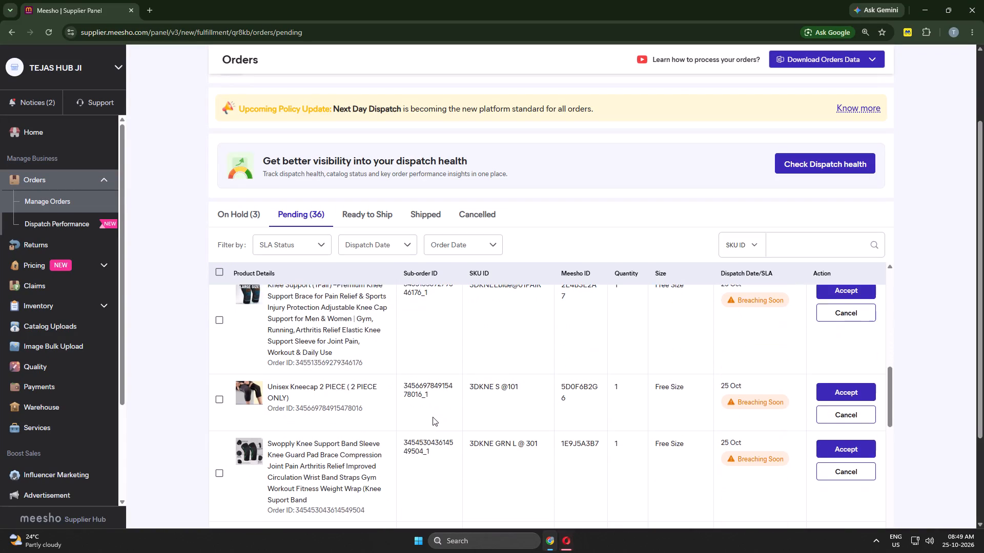
pyautogui.scroll(-6, 433, 417)
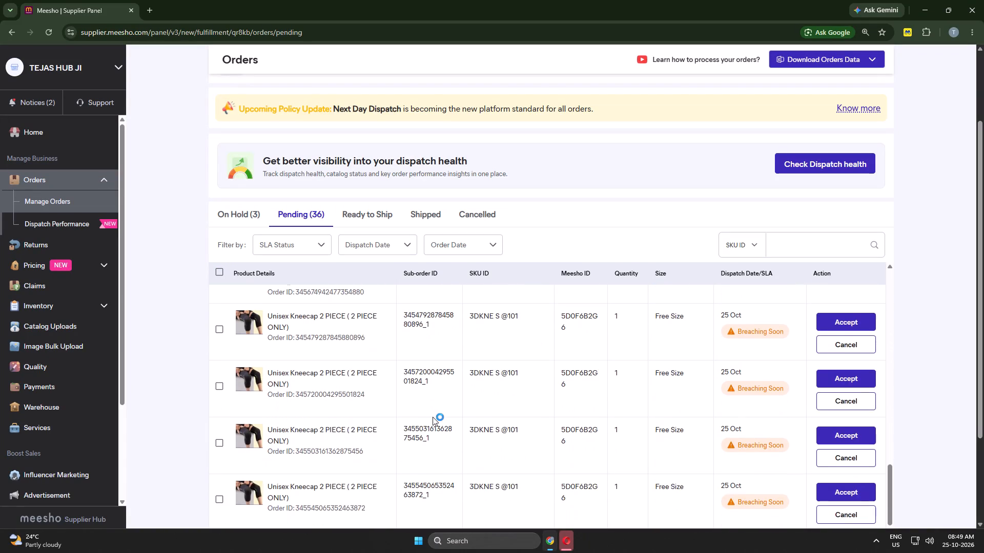
pyautogui.scroll(-5, 433, 417)
pyautogui.scroll(2, 433, 417)
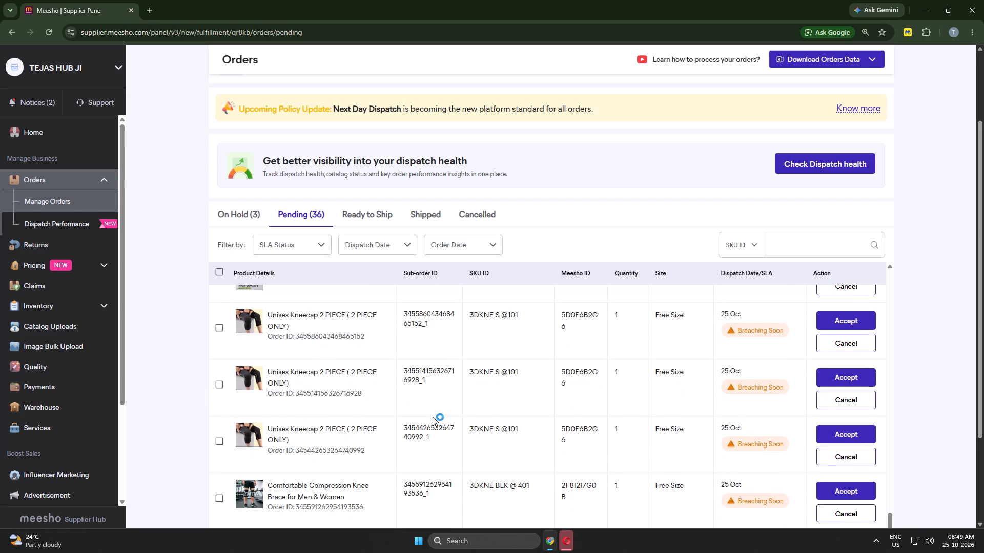
pyautogui.scroll(-8, 433, 417)
pyautogui.scroll(-3, 508, 425)
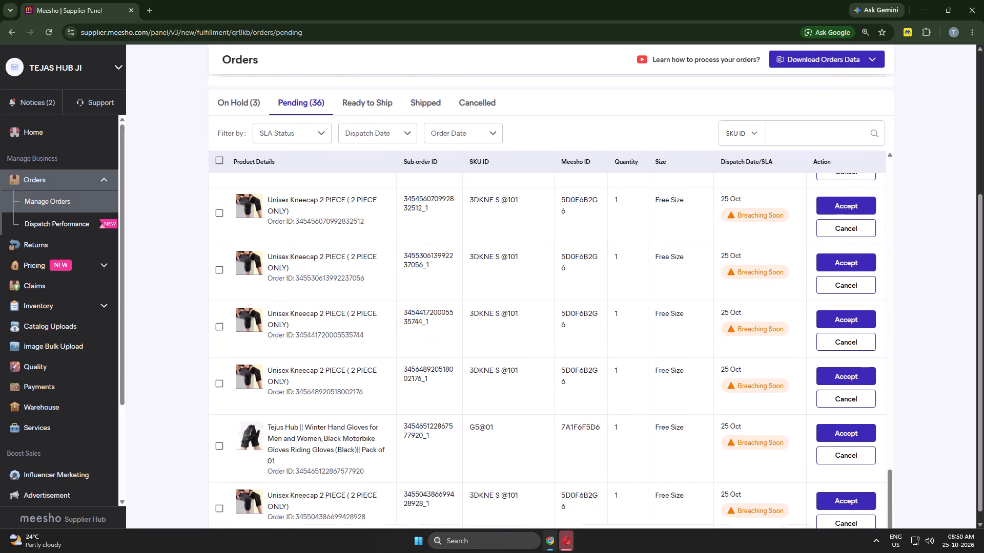
pyautogui.scroll(-2, 508, 425)
pyautogui.scroll(-3, 435, 418)
pyautogui.scroll(5, 469, 420)
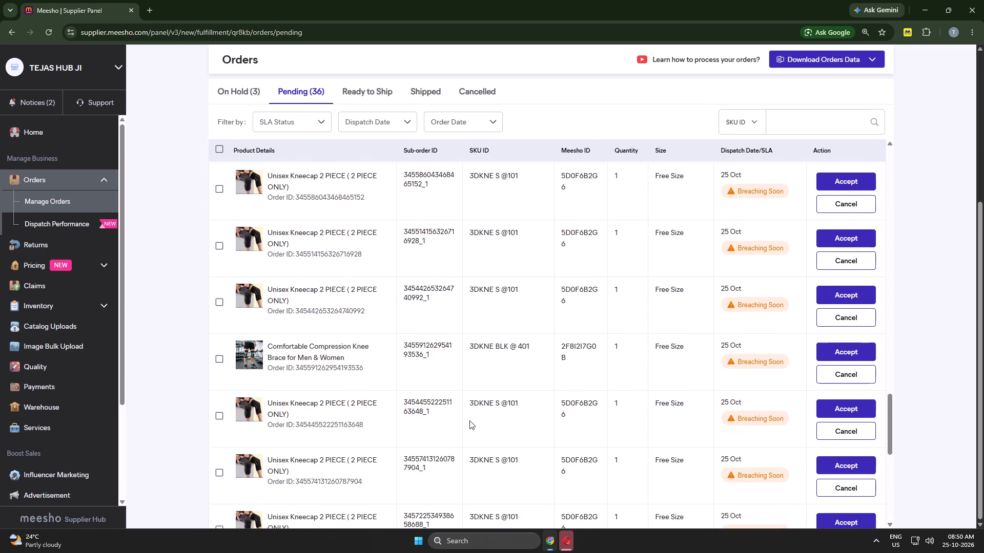
pyautogui.scroll(18, 469, 420)
pyautogui.scroll(4, 469, 420)
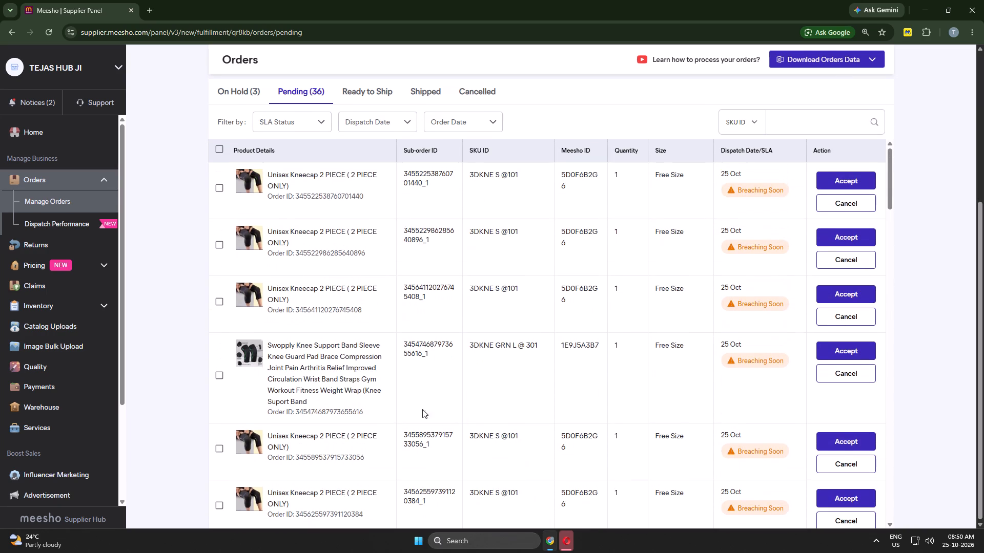
# Open the supplier Home dashboard.
pyautogui.click(16, 132)
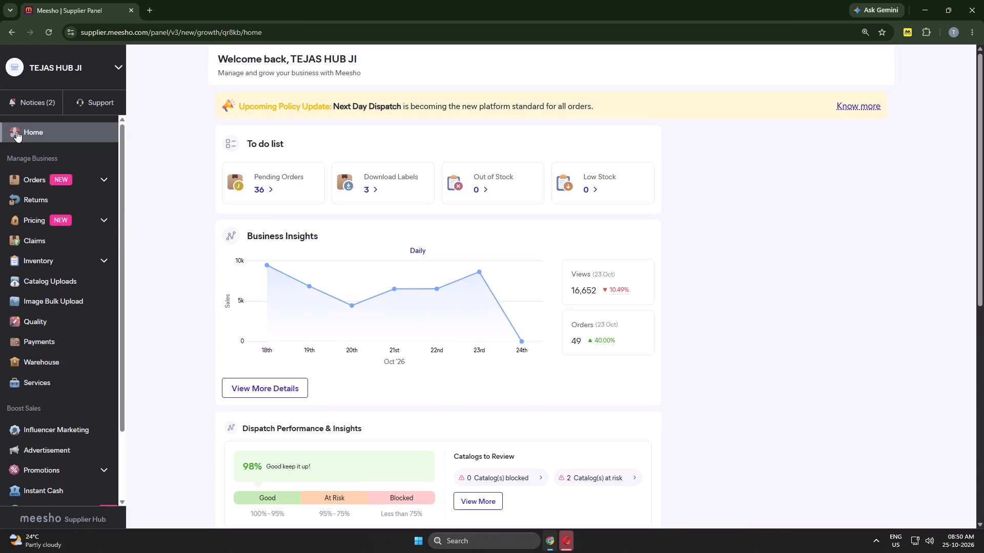
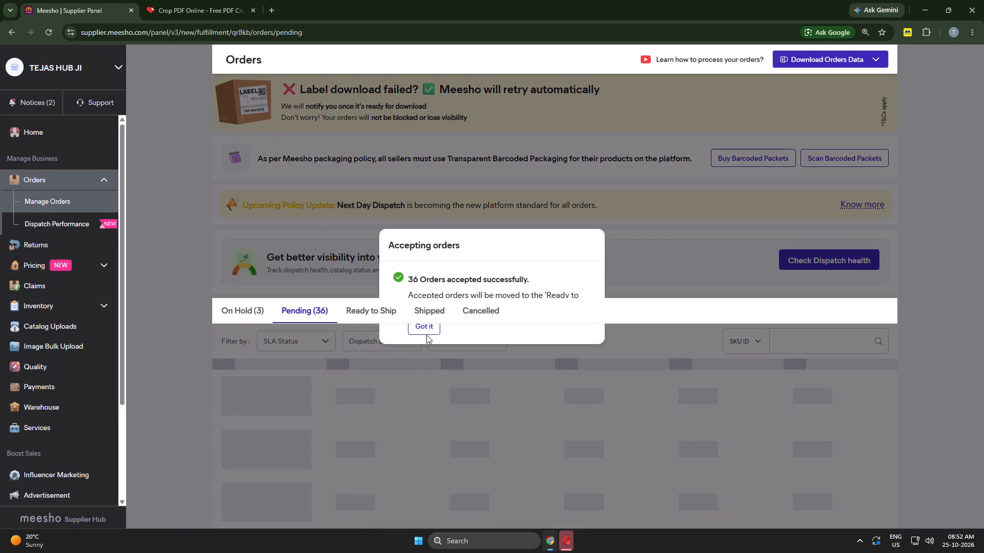
# Dismiss the order acceptance message and open the Ready to Ship orders list.
pyautogui.click(426, 330)
pyautogui.click(370, 304)
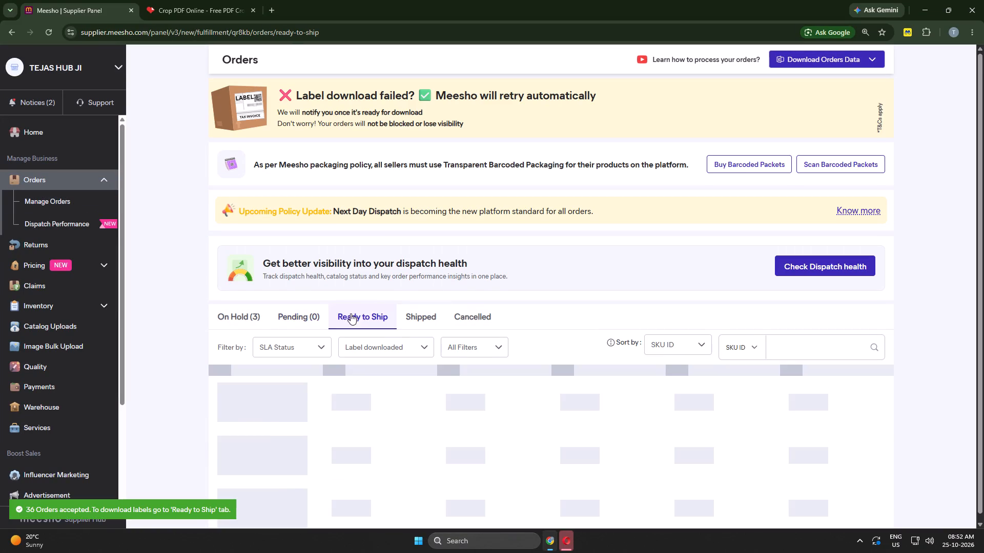
pyautogui.click(248, 317)
pyautogui.click(307, 306)
pyautogui.click(365, 310)
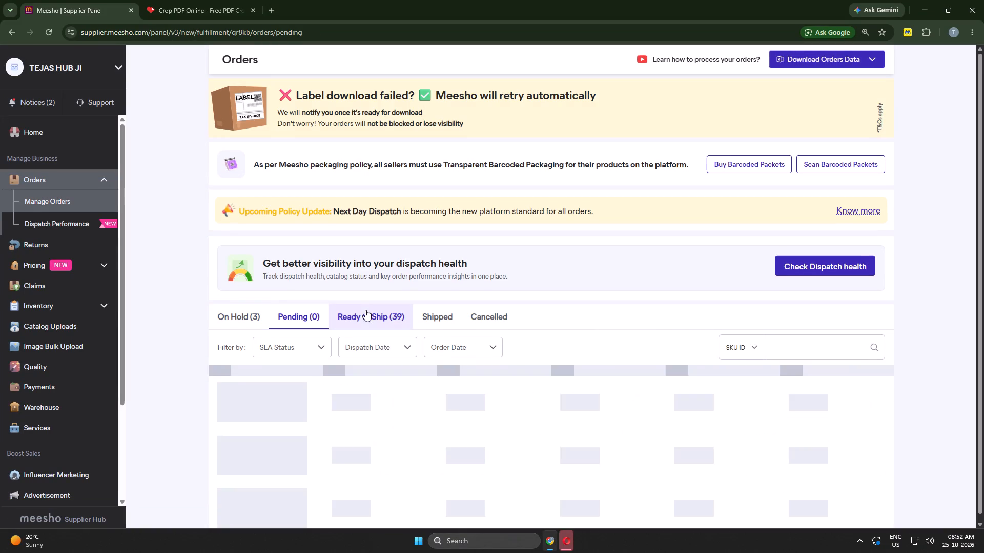
# Select the four Swopply knee support orders with SKU 3DKNE GRN L @ 301 and the MOTIONIX order with SKU 3DKNE GRN L @ 6001.
pyautogui.scroll(-2, 166, 405)
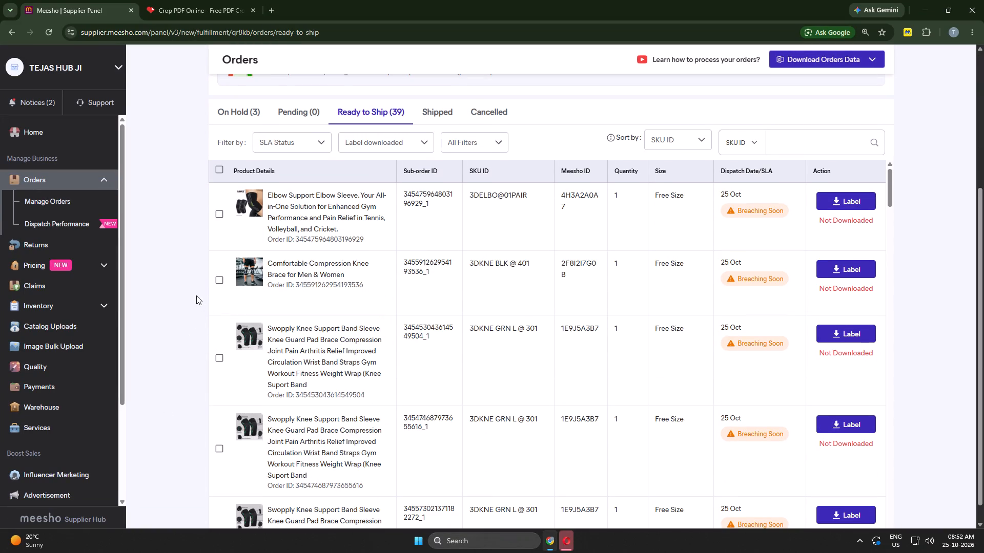
pyautogui.click(217, 356)
pyautogui.scroll(-1, 182, 385)
pyautogui.click(222, 390)
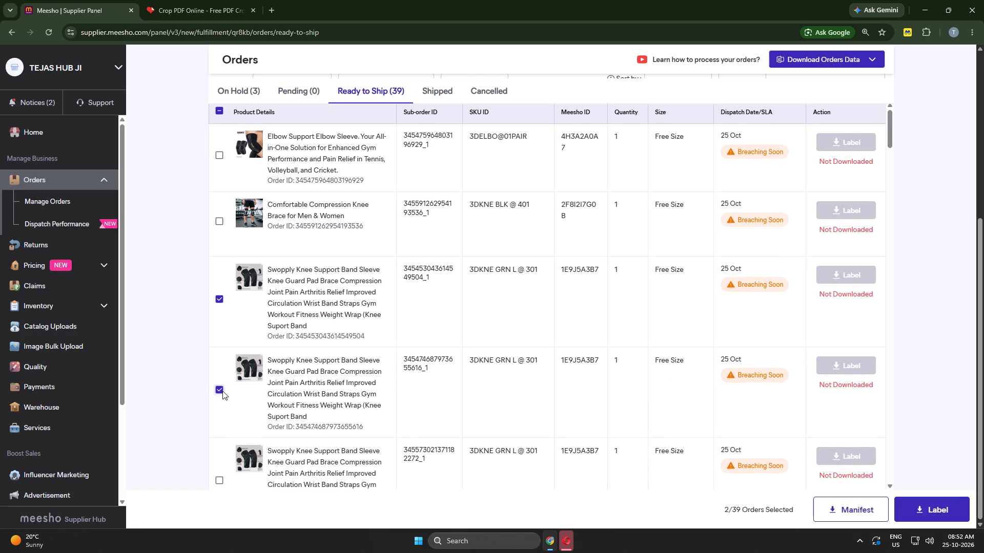
pyautogui.scroll(-2, 177, 390)
pyautogui.scroll(-1, 229, 401)
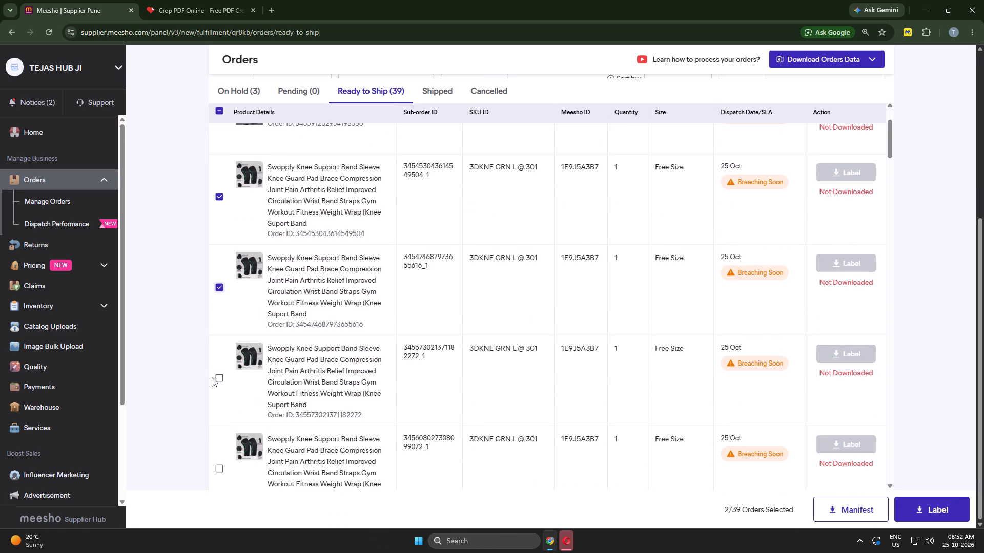
pyautogui.click(217, 379)
pyautogui.scroll(-1, 222, 379)
pyautogui.click(221, 368)
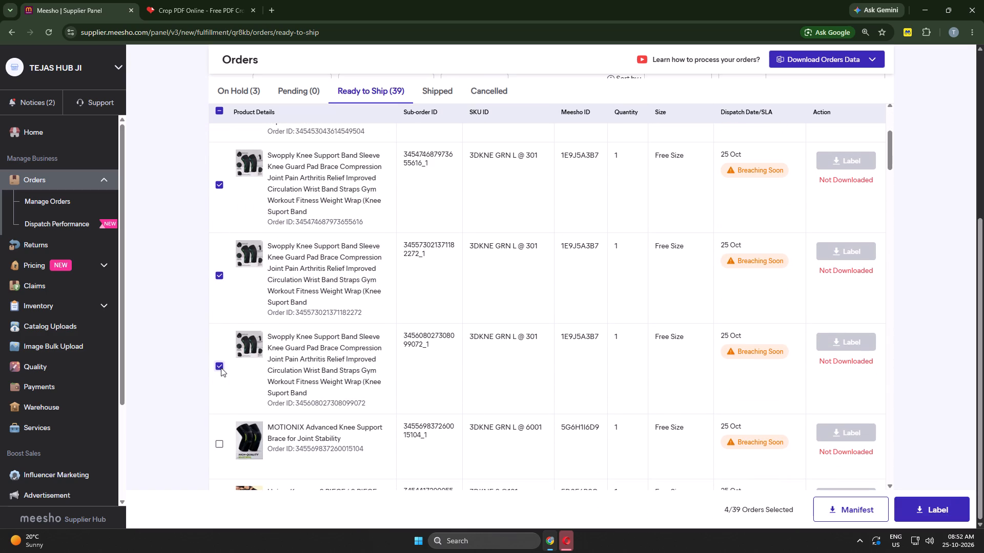
pyautogui.scroll(-1, 221, 368)
pyautogui.click(217, 342)
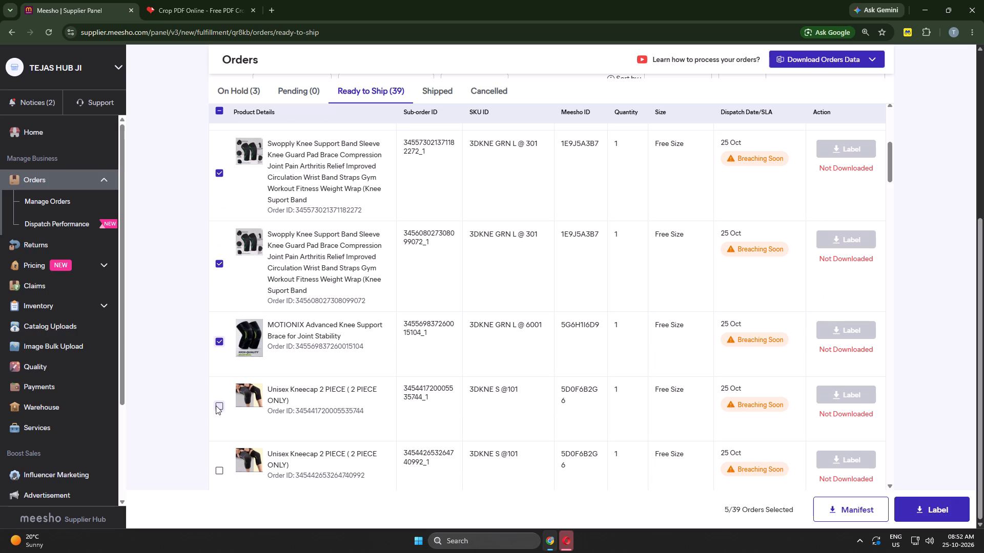
pyautogui.click(216, 406)
pyautogui.scroll(-1, 223, 405)
pyautogui.click(221, 370)
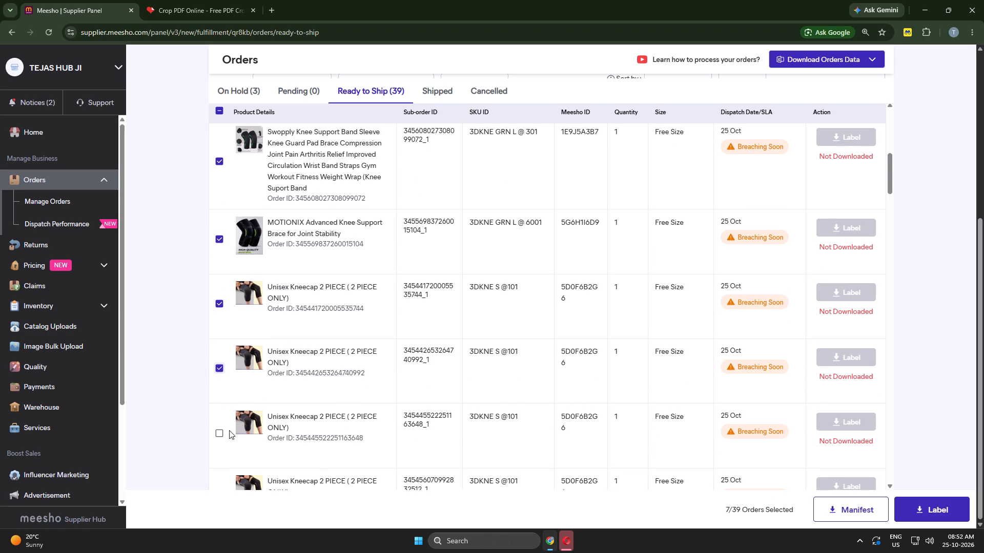
pyautogui.click(221, 434)
pyautogui.scroll(-1, 223, 430)
pyautogui.click(220, 393)
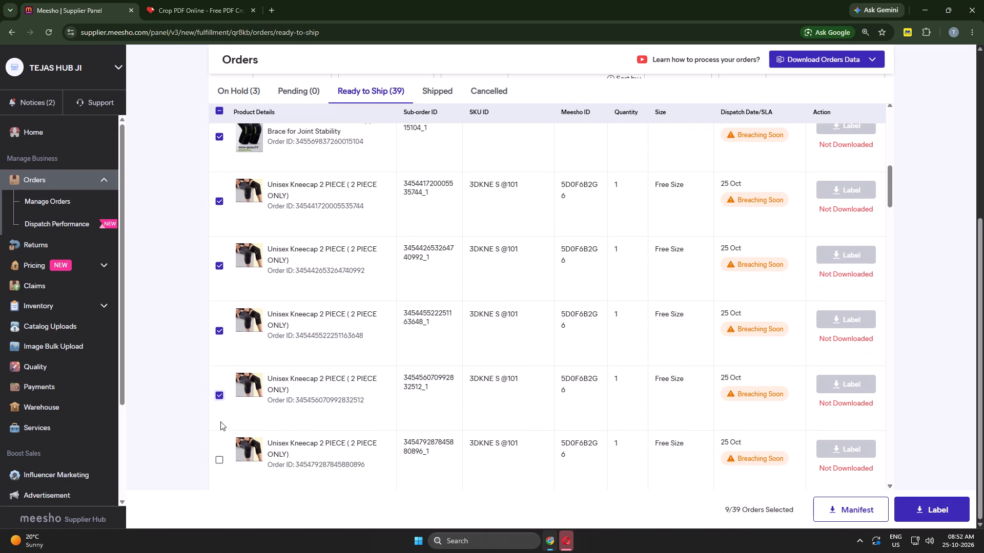
pyautogui.click(218, 460)
pyautogui.scroll(-1, 240, 426)
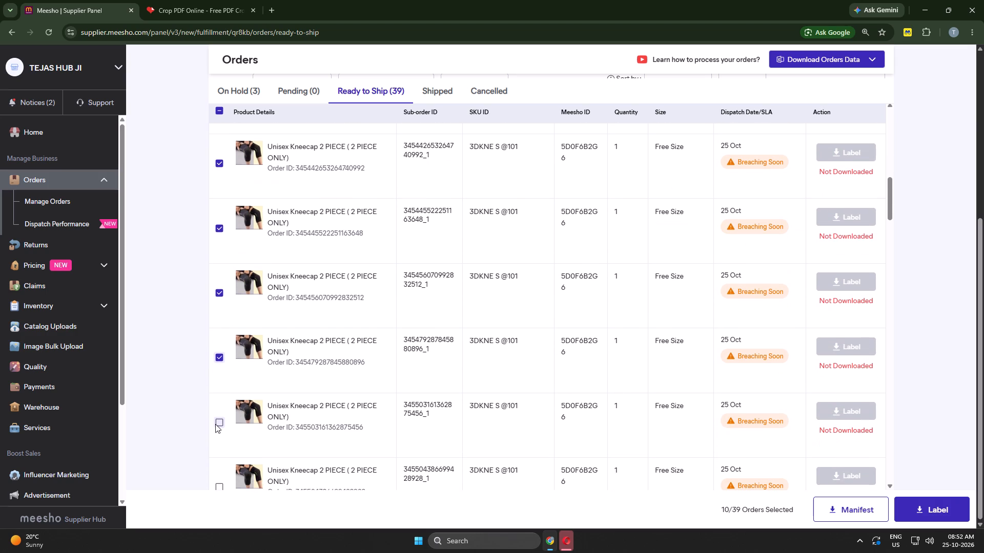
pyautogui.click(216, 424)
pyautogui.click(222, 485)
pyautogui.scroll(-2, 246, 432)
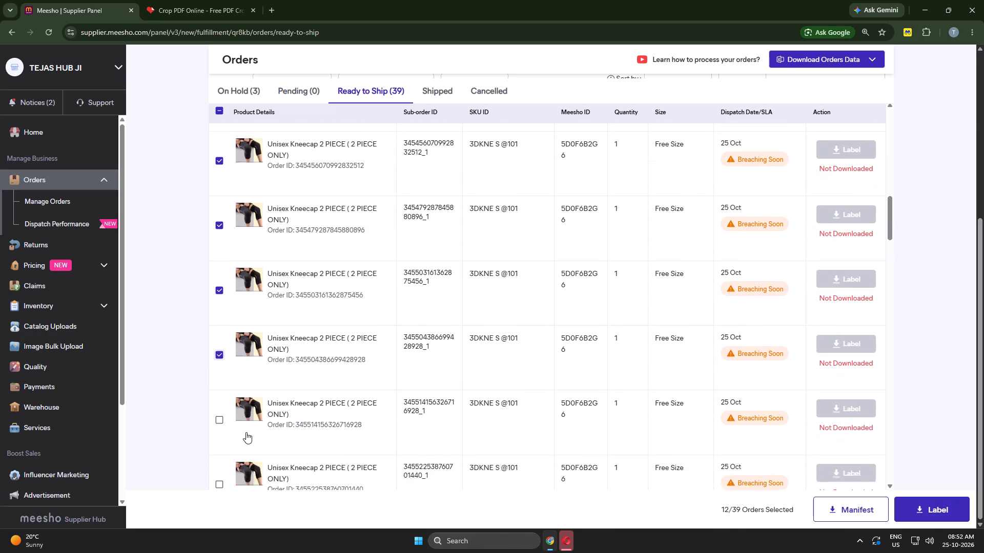
pyautogui.click(216, 349)
pyautogui.click(222, 413)
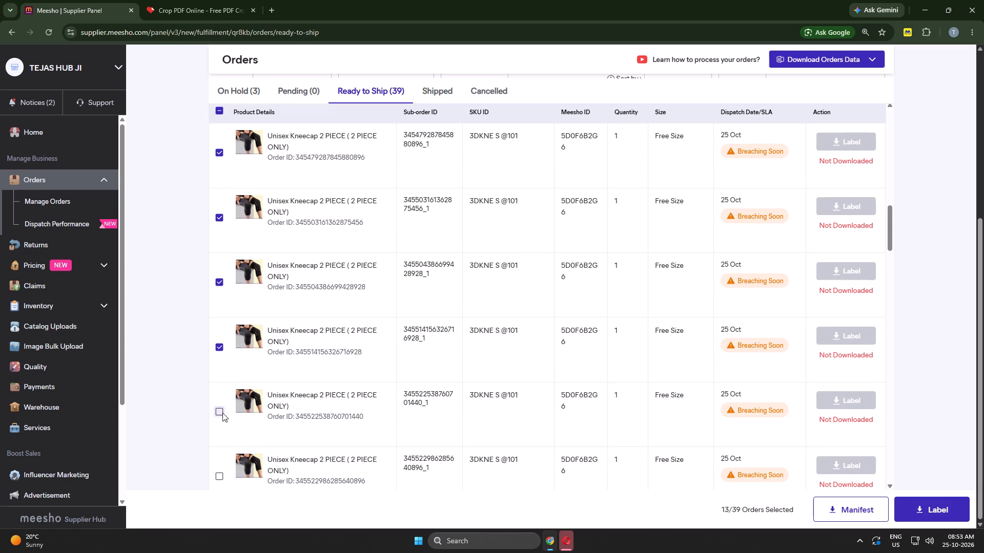
pyautogui.click(221, 472)
pyautogui.scroll(-2, 243, 424)
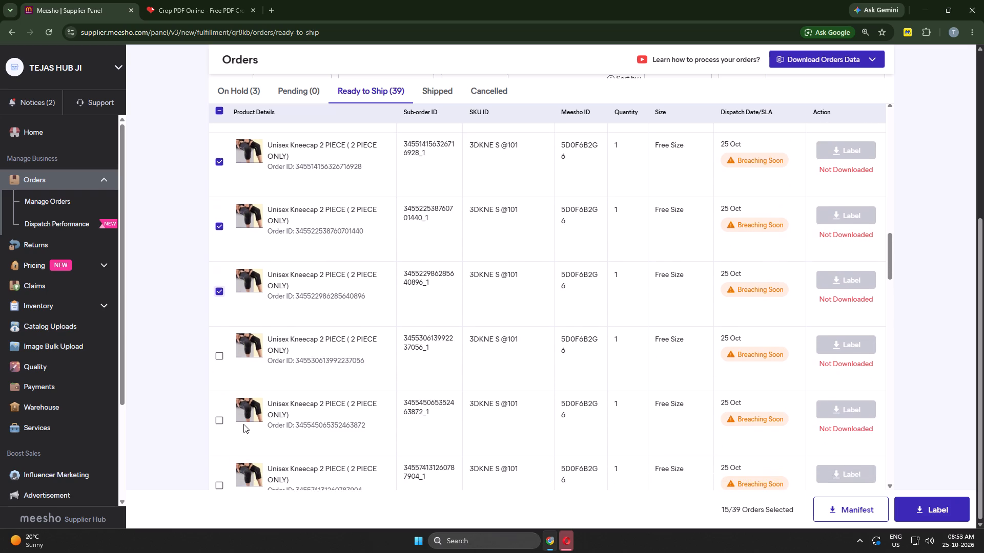
pyautogui.scroll(-1, 243, 424)
pyautogui.click(217, 235)
pyautogui.click(218, 301)
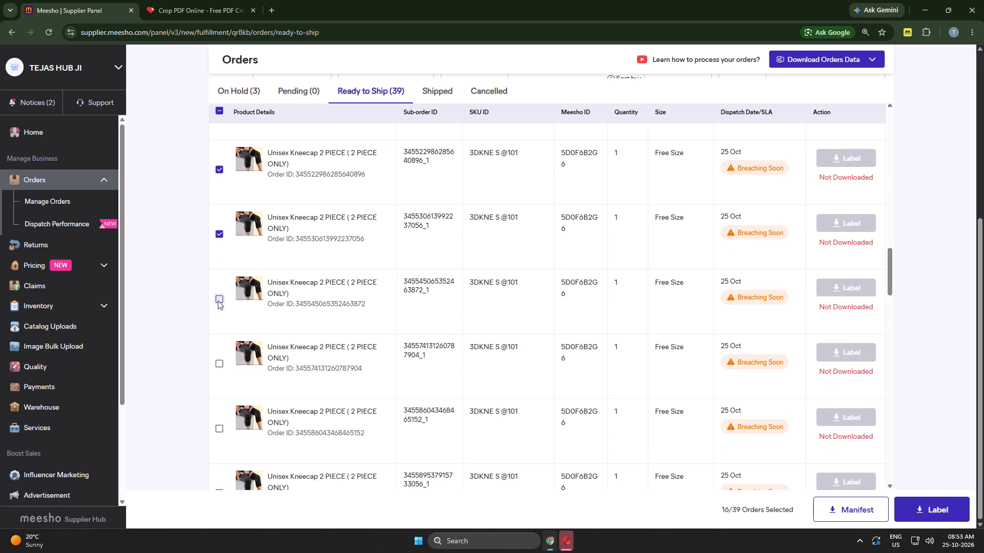
pyautogui.click(222, 366)
pyautogui.click(220, 432)
pyautogui.scroll(-2, 221, 426)
pyautogui.click(218, 291)
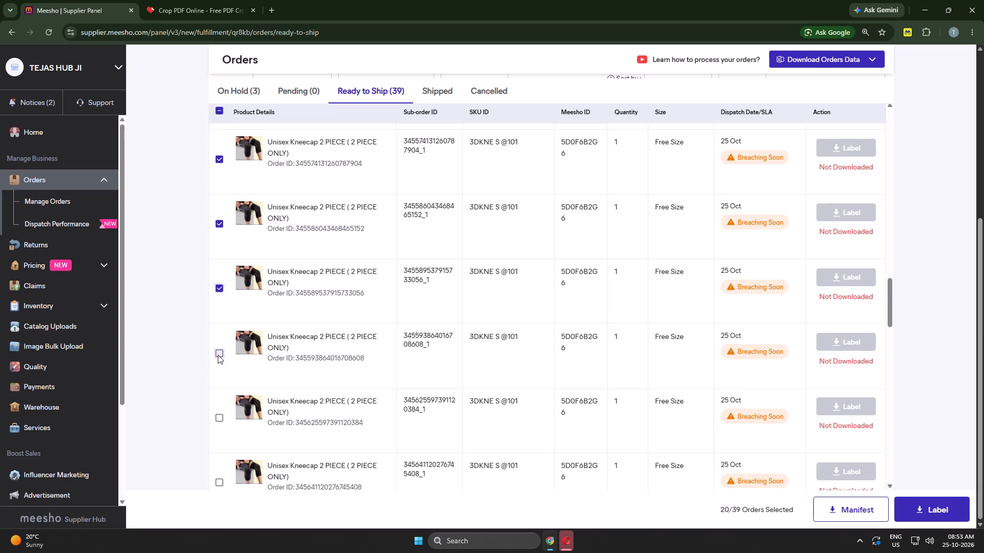
pyautogui.click(218, 355)
pyautogui.click(218, 420)
# Add the remaining six consecutive Unisex Kneecap orders, down to the last one before the Knee Support Sleeve order.
pyautogui.scroll(-1, 222, 413)
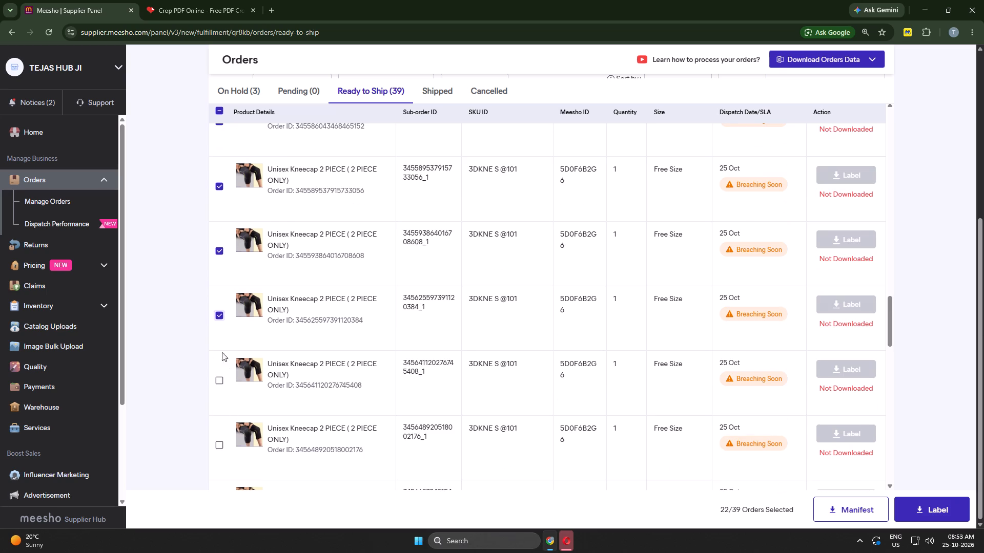
pyautogui.click(222, 381)
pyautogui.click(218, 445)
pyautogui.scroll(-1, 255, 382)
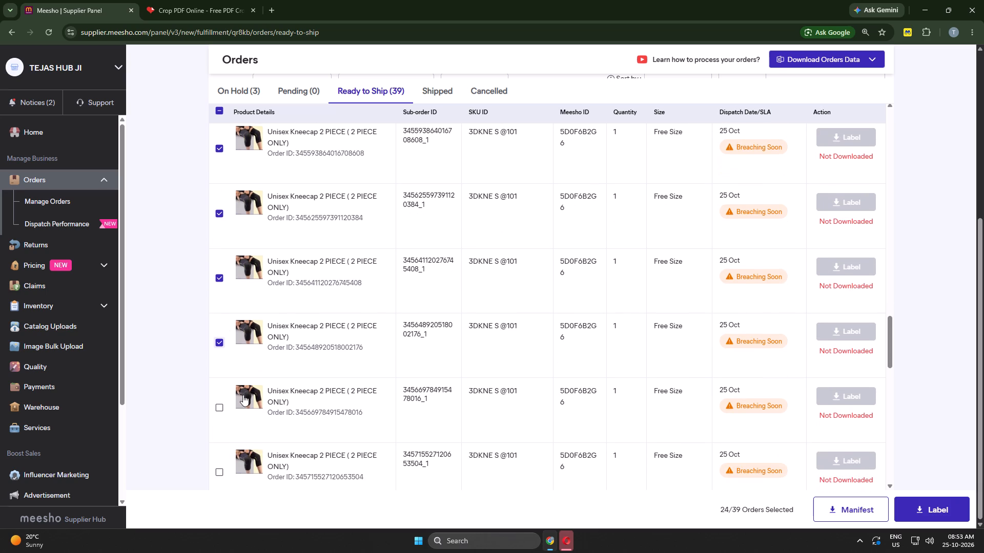
pyautogui.click(221, 408)
pyautogui.scroll(-1, 232, 397)
pyautogui.click(224, 368)
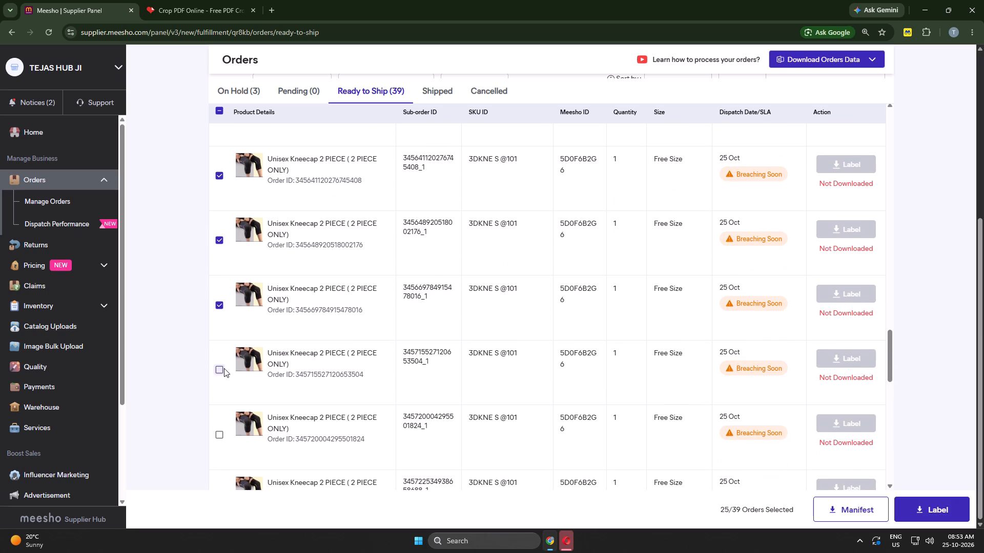
pyautogui.click(220, 436)
pyautogui.scroll(-1, 229, 419)
pyautogui.click(222, 397)
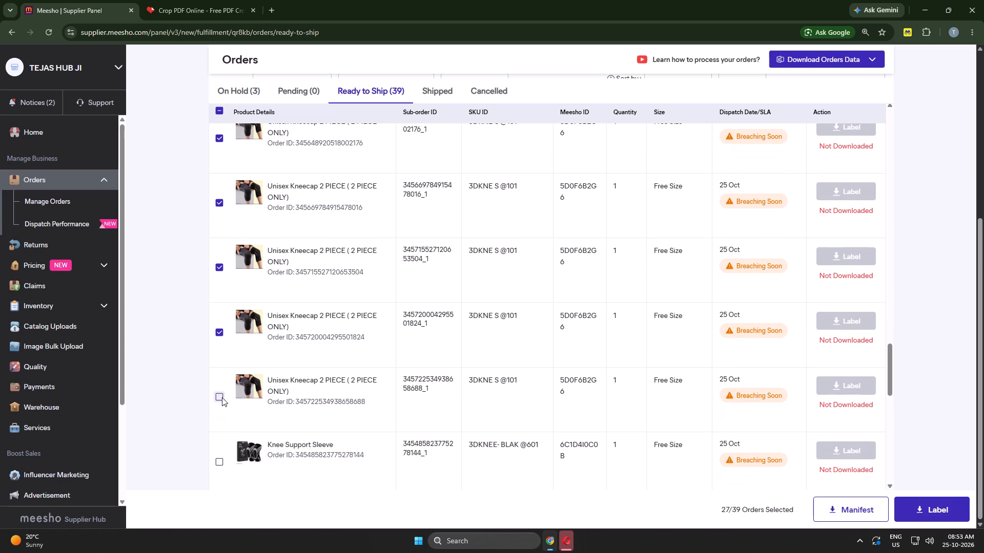
# Add the last three Unisex Kneecap orders, listed after the winter riding gloves, to the selection.
pyautogui.scroll(-4, 243, 408)
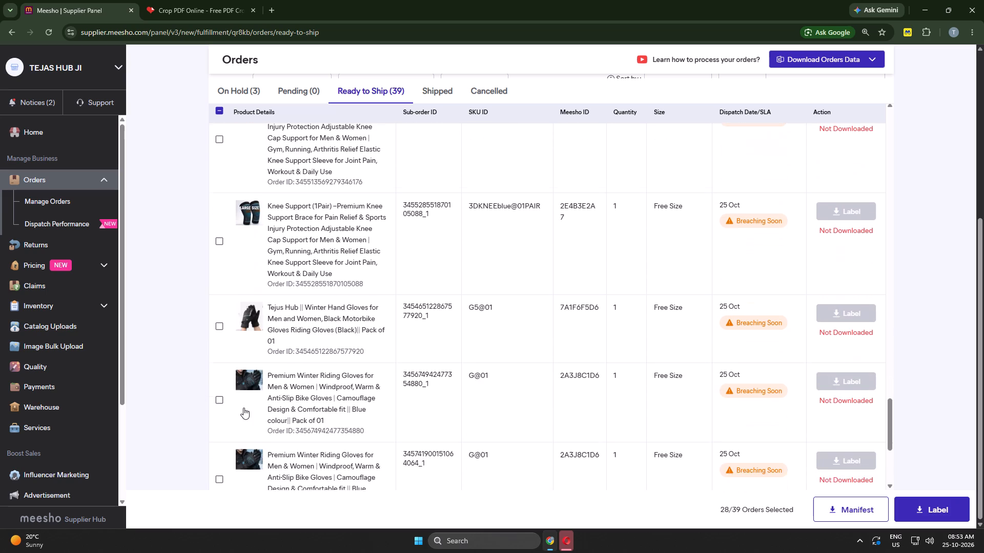
pyautogui.scroll(-3, 243, 408)
pyautogui.click(219, 329)
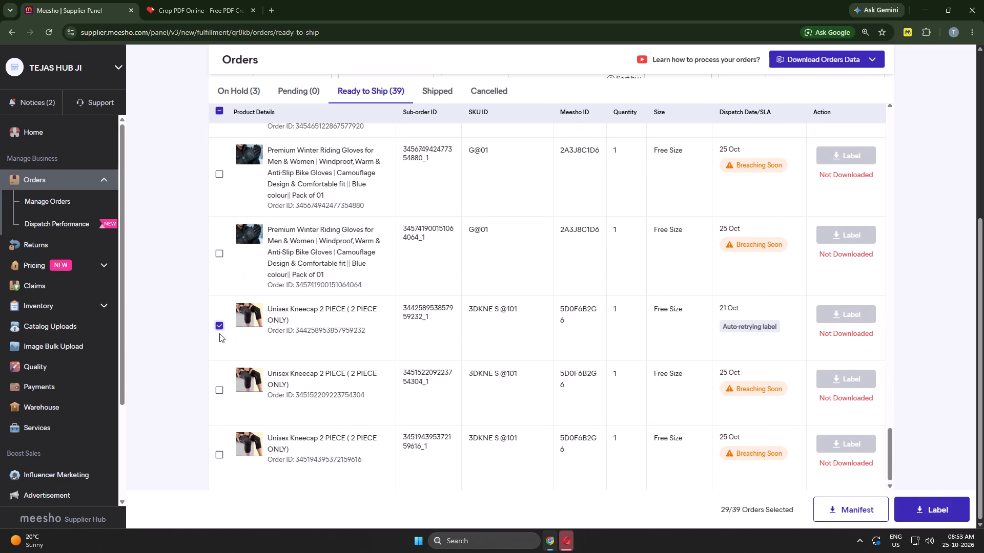
pyautogui.click(222, 393)
pyautogui.click(220, 454)
# Generate the shipping labels for the selected orders and download the label PDF without the manifest.
pyautogui.scroll(-2, 240, 420)
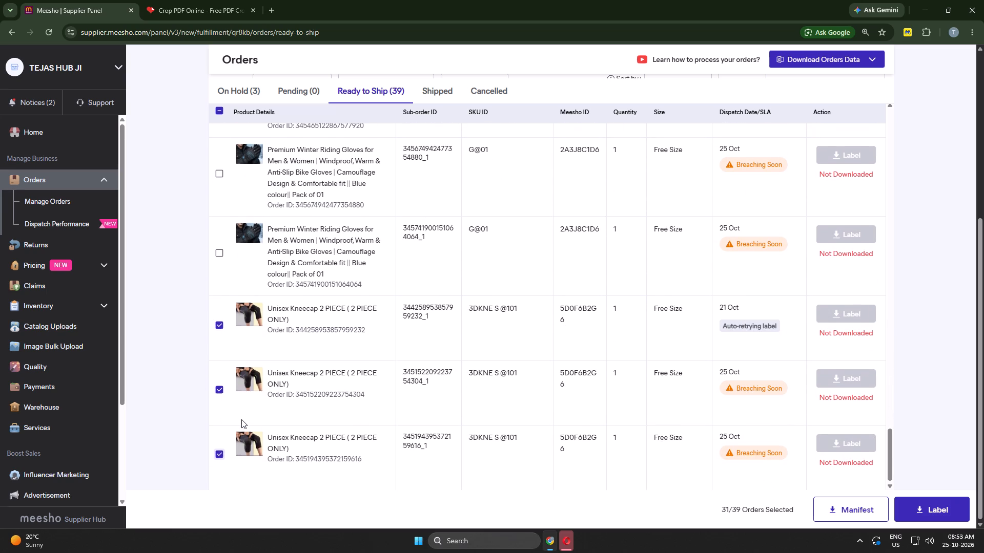
pyautogui.scroll(-1, 272, 371)
pyautogui.scroll(-3, 308, 402)
pyautogui.scroll(13, 309, 402)
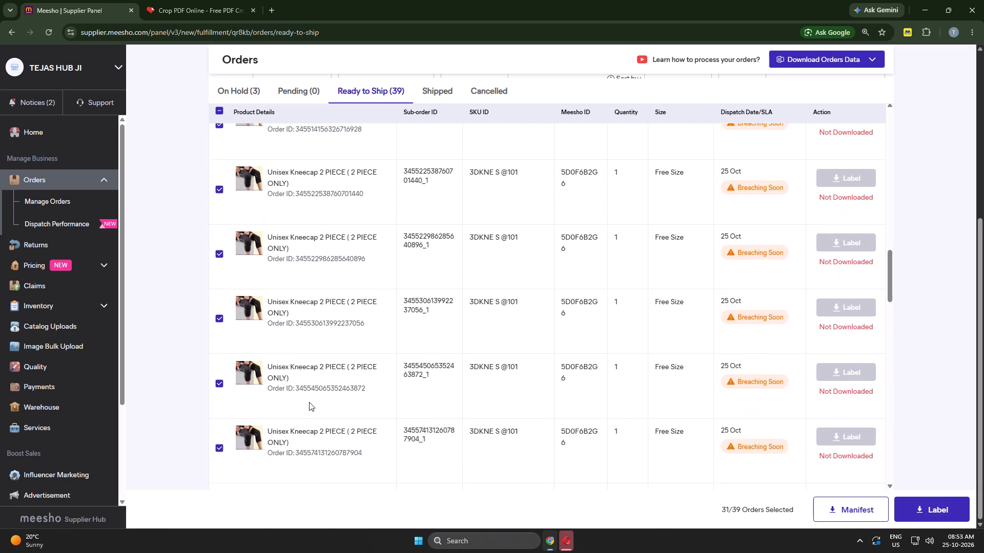
pyautogui.scroll(15, 309, 402)
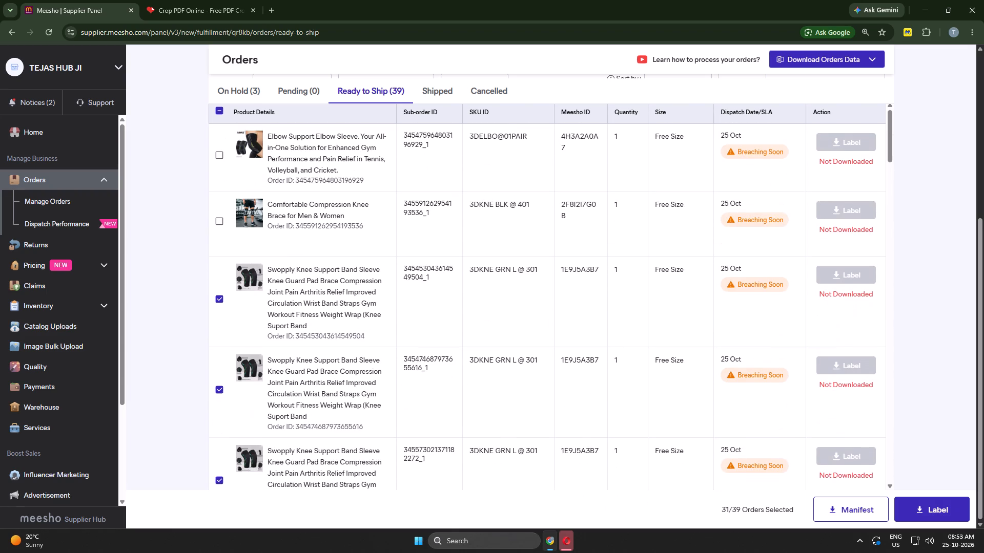
pyautogui.click(942, 500)
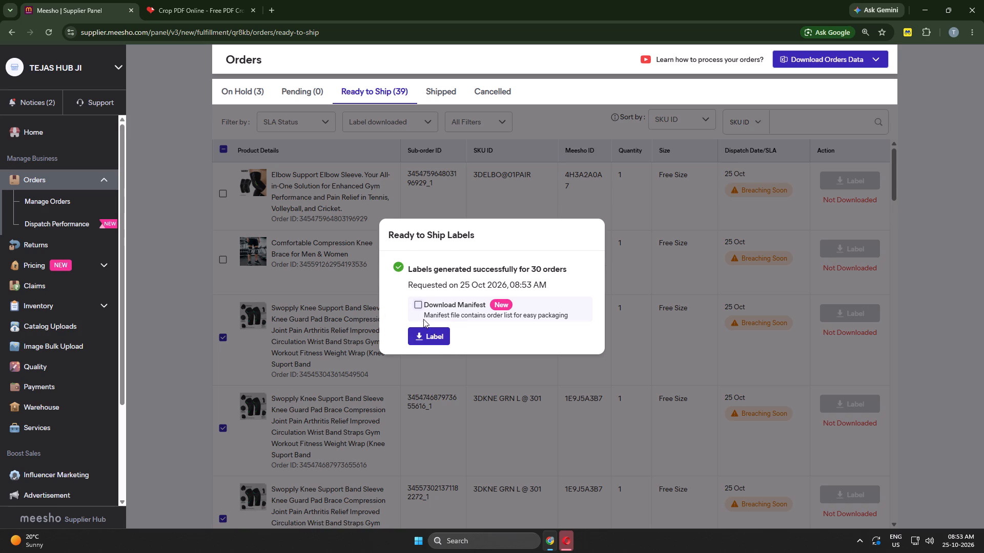
pyautogui.click(434, 337)
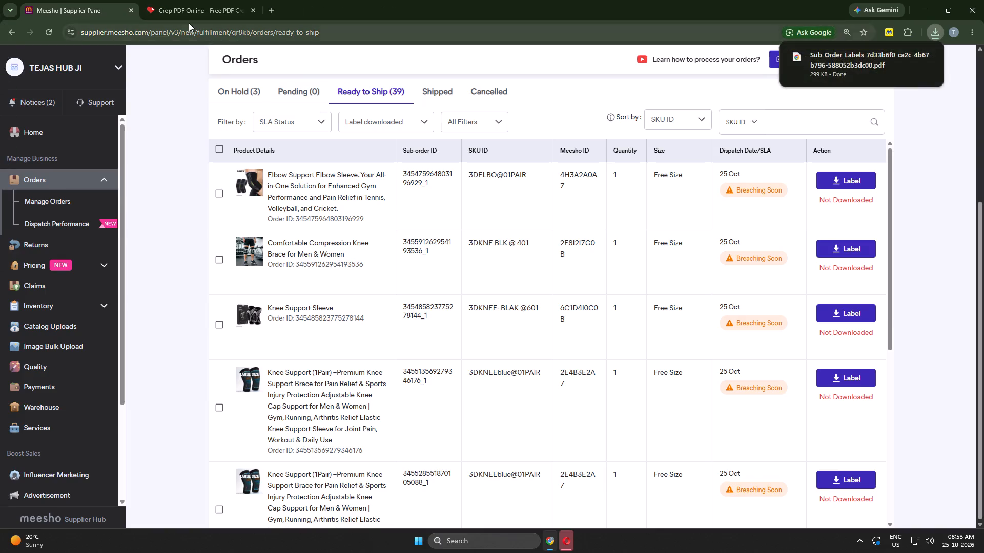
# Load the newly downloaded Sub_Order_Labels PDF into the iLovePDF Crop PDF tool.
pyautogui.click(187, 16)
pyautogui.click(936, 34)
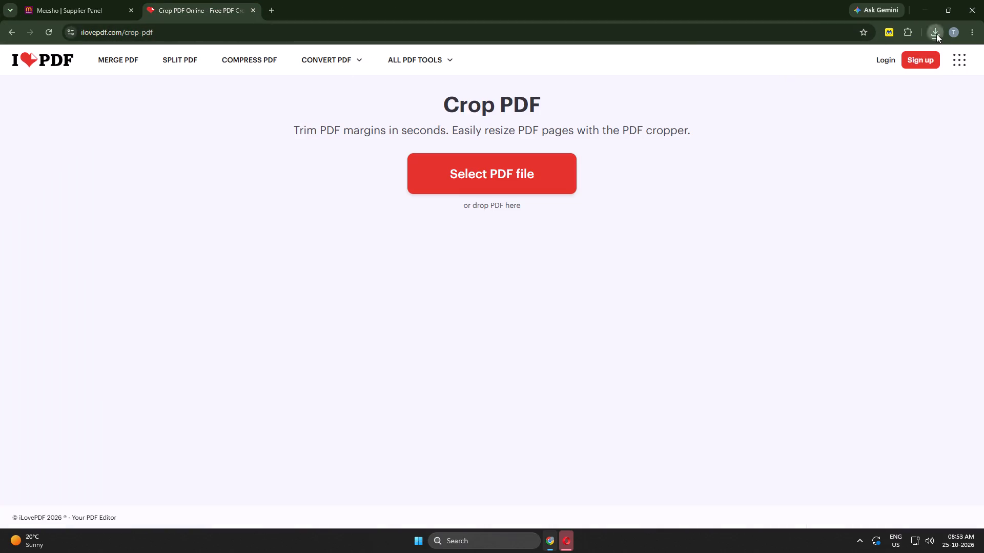
pyautogui.moveTo(826, 84); pyautogui.dragTo(564, 302)
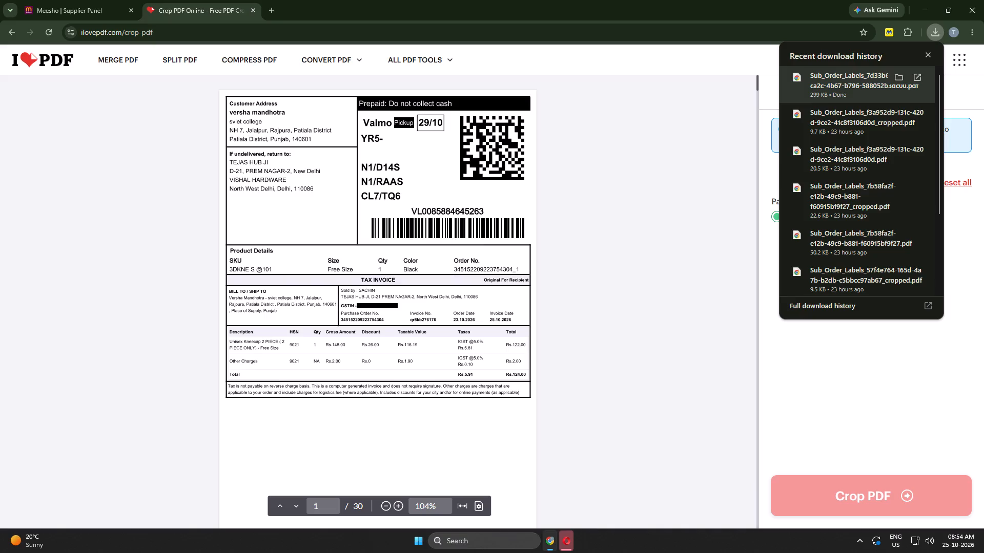
# Crop all pages to the full-width shipping label area, from the page top down to the Tax Invoice heading row.
pyautogui.moveTo(221, 91); pyautogui.dragTo(606, 274)
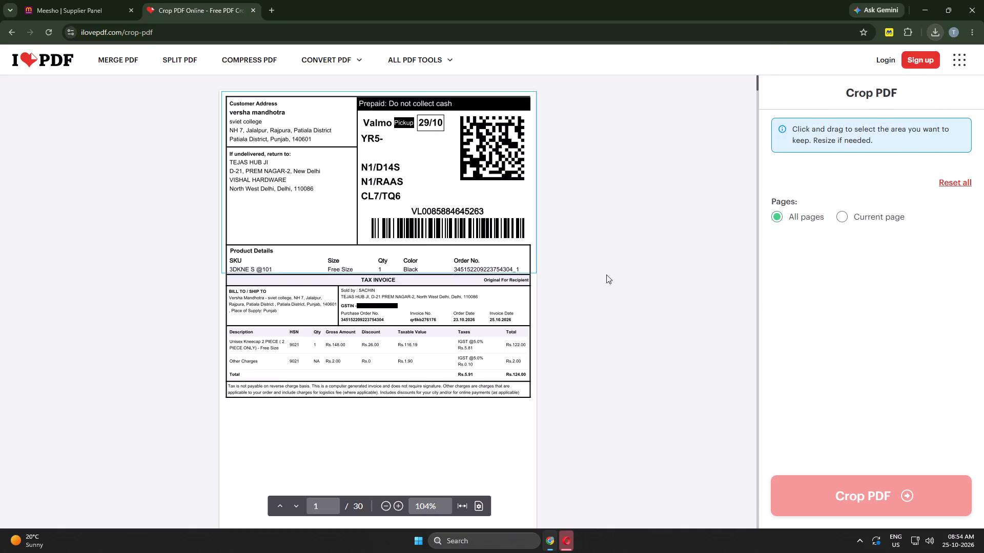
pyautogui.moveTo(606, 274); pyautogui.dragTo(630, 286)
pyautogui.click(851, 482)
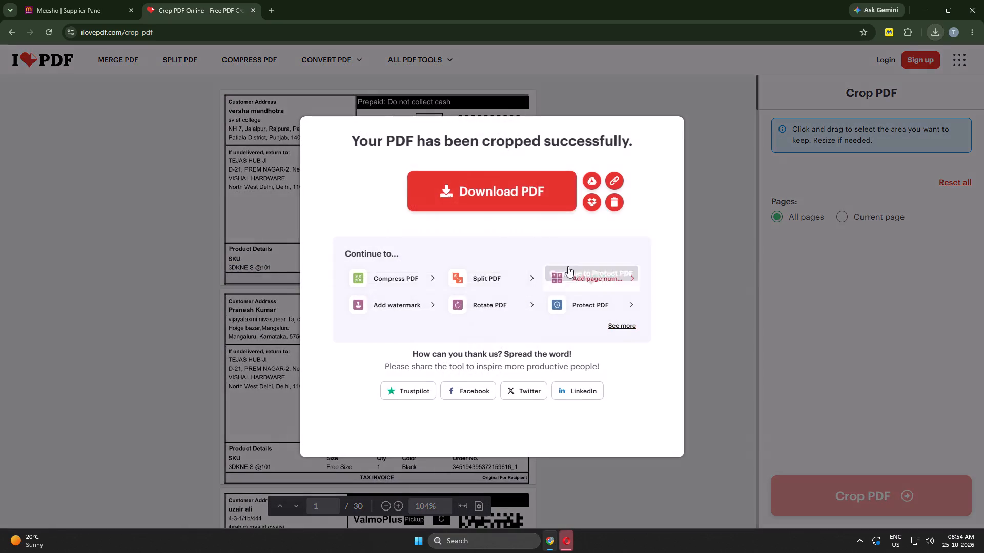
# Download the cropped label PDF and open it in a new browser tab.
pyautogui.click(534, 201)
pyautogui.moveTo(850, 72); pyautogui.dragTo(567, 0)
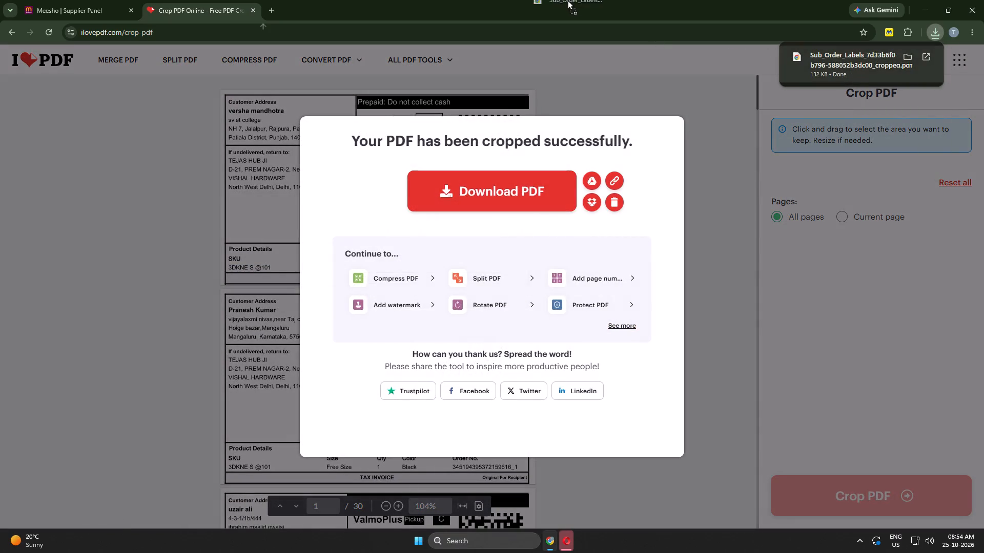
pyautogui.moveTo(567, 0); pyautogui.dragTo(567, 0)
# Print the cropped shipping label PDF.
pyautogui.click(946, 54)
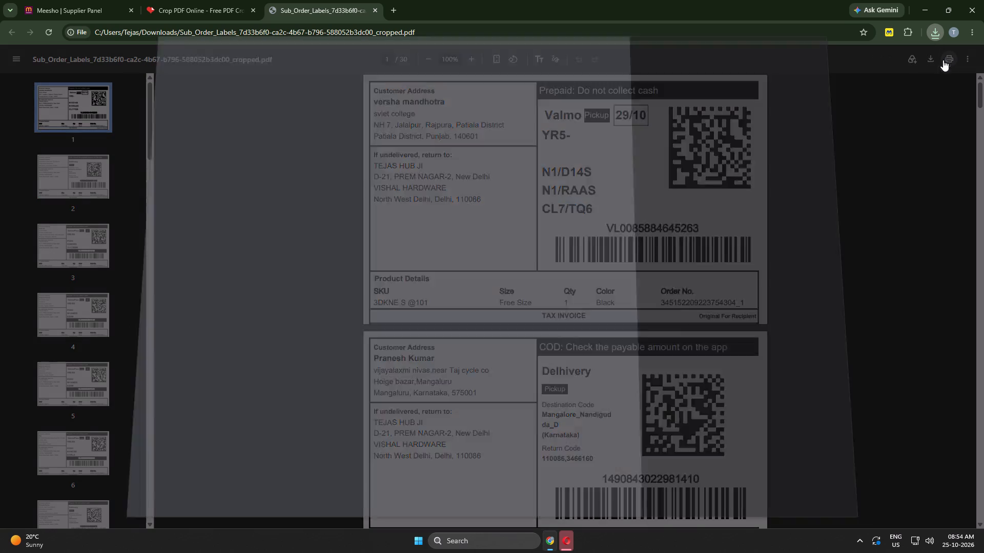
pyautogui.click(761, 458)
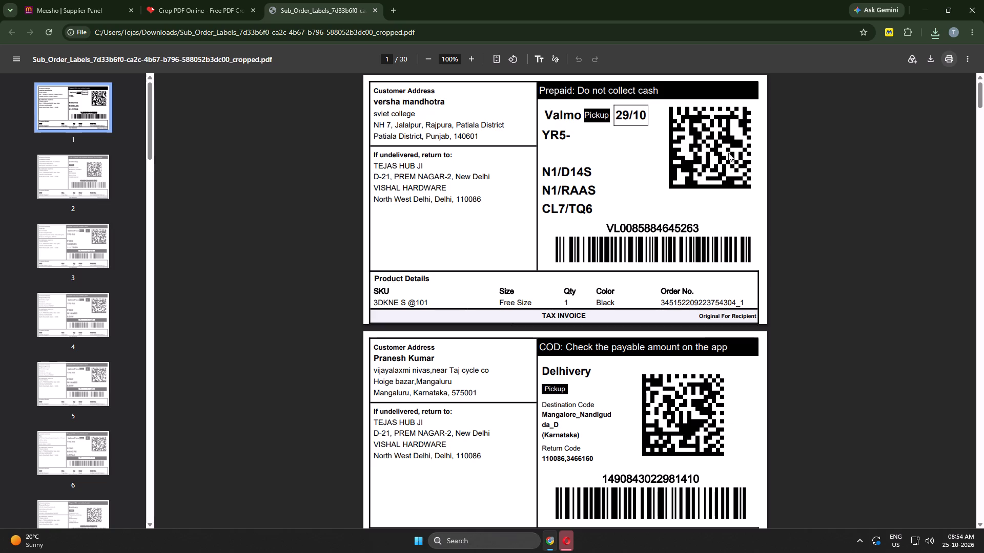
# Close the Crop PDF and cropped label tabs, and reopen the Meesho orders awaiting label download from the home to-do list.
pyautogui.click(252, 11)
pyautogui.click(252, 11)
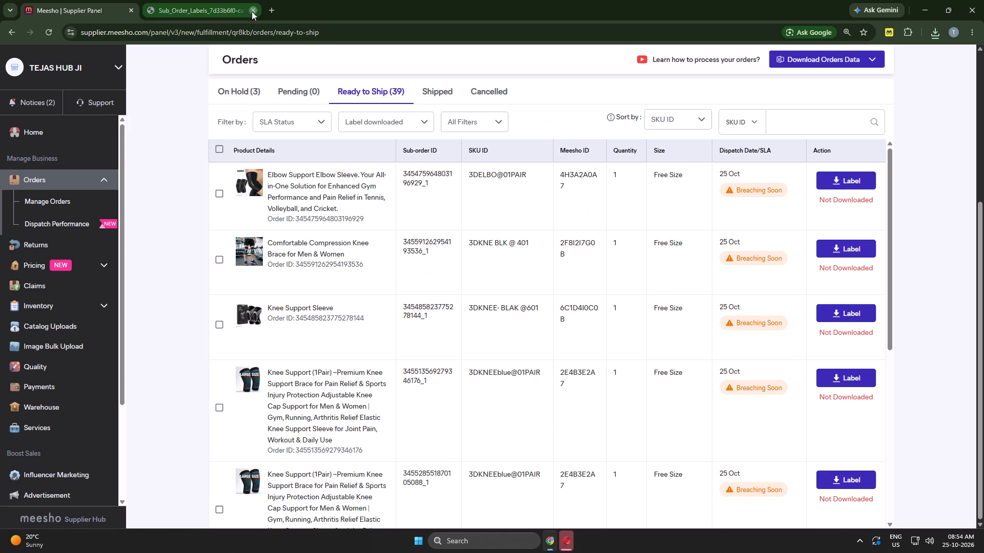
pyautogui.click(92, 124)
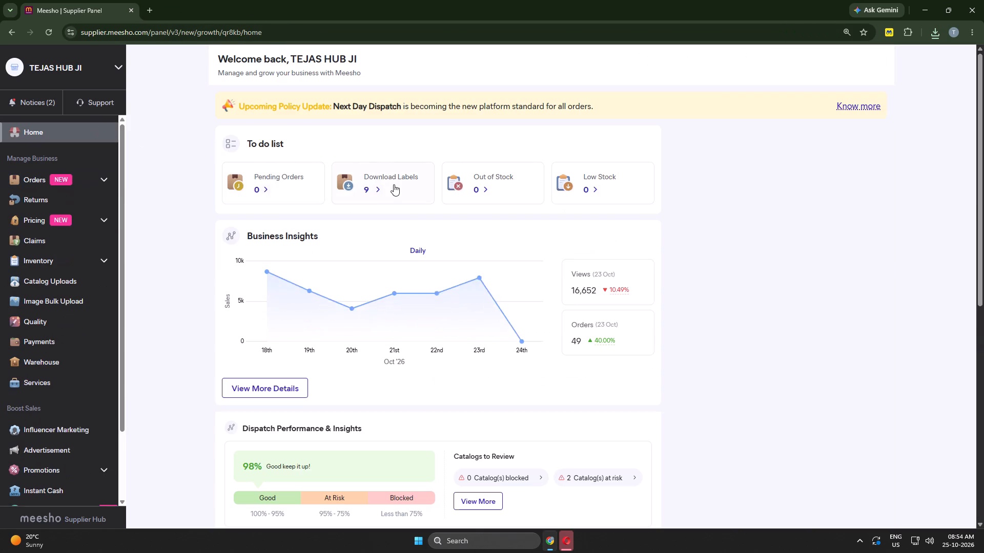
pyautogui.click(394, 185)
pyautogui.scroll(-1, 173, 359)
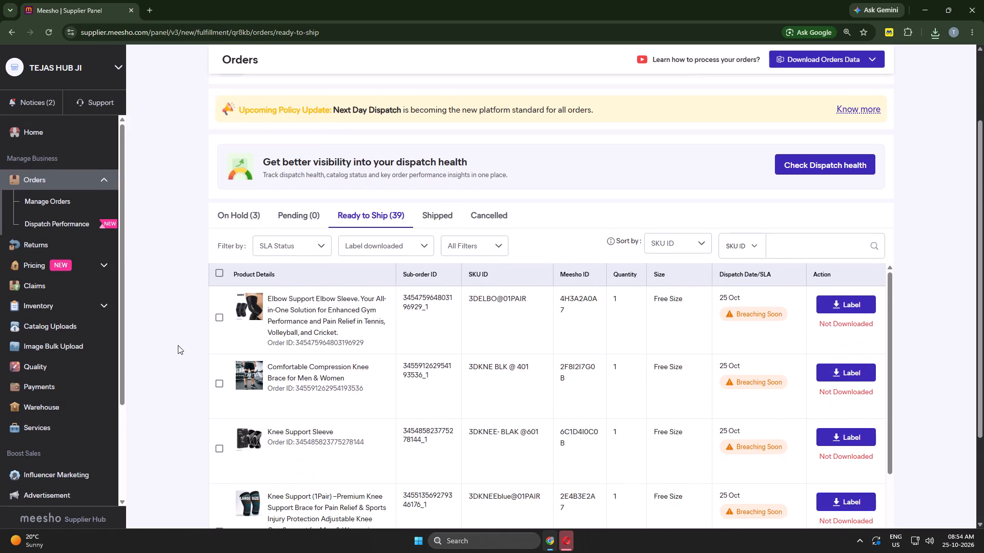
pyautogui.scroll(-2, 178, 344)
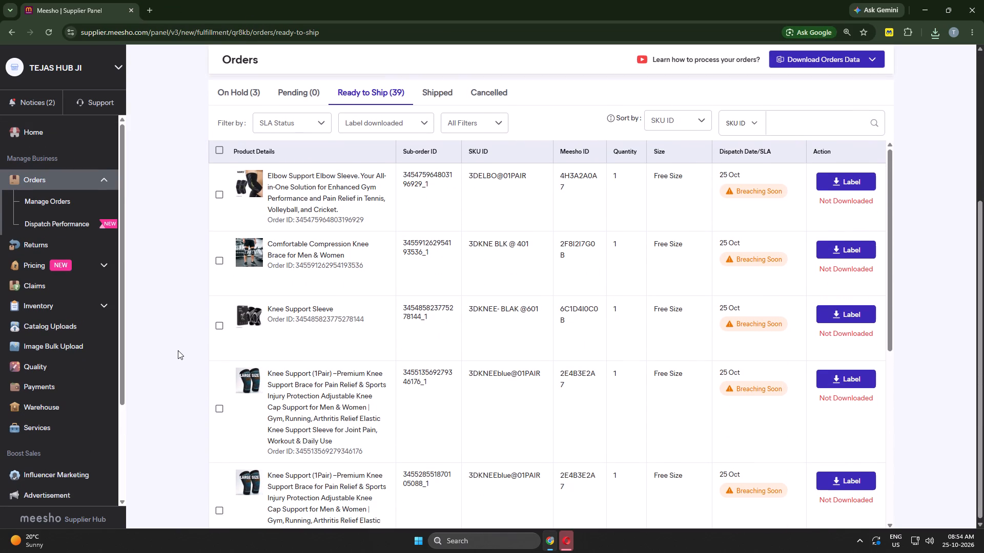
pyautogui.scroll(-1, 179, 349)
pyautogui.scroll(-3, 348, 334)
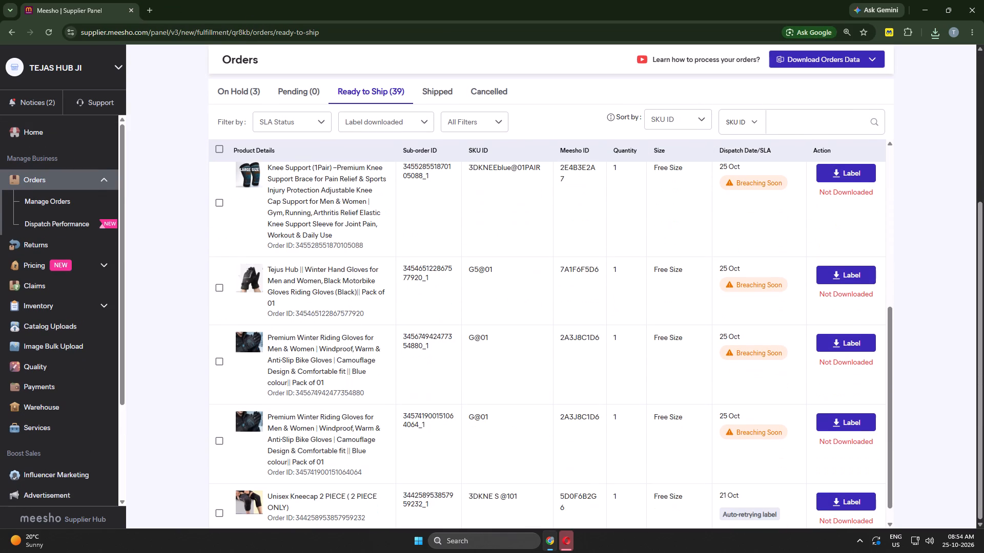
pyautogui.scroll(-2, 348, 334)
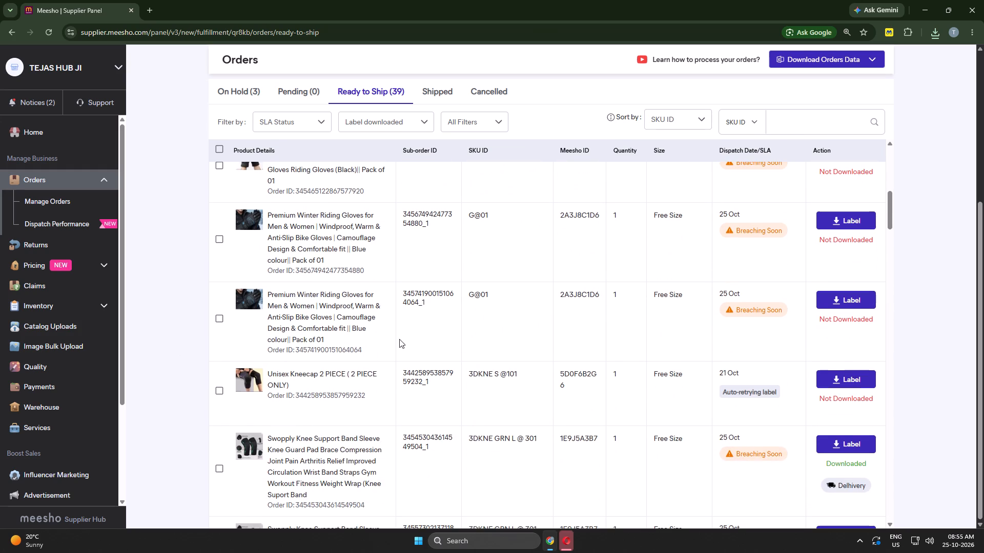
pyautogui.scroll(6, 399, 339)
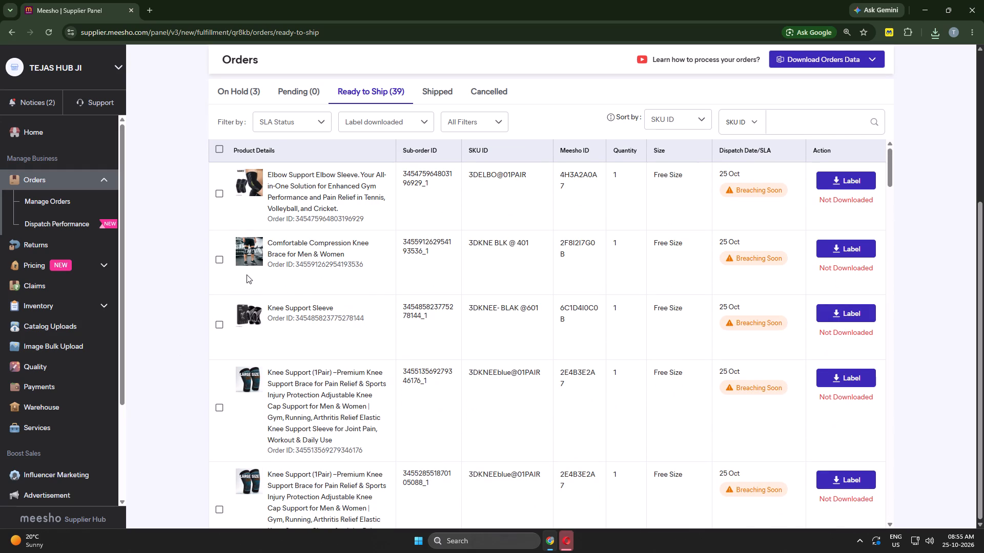
pyautogui.click(218, 263)
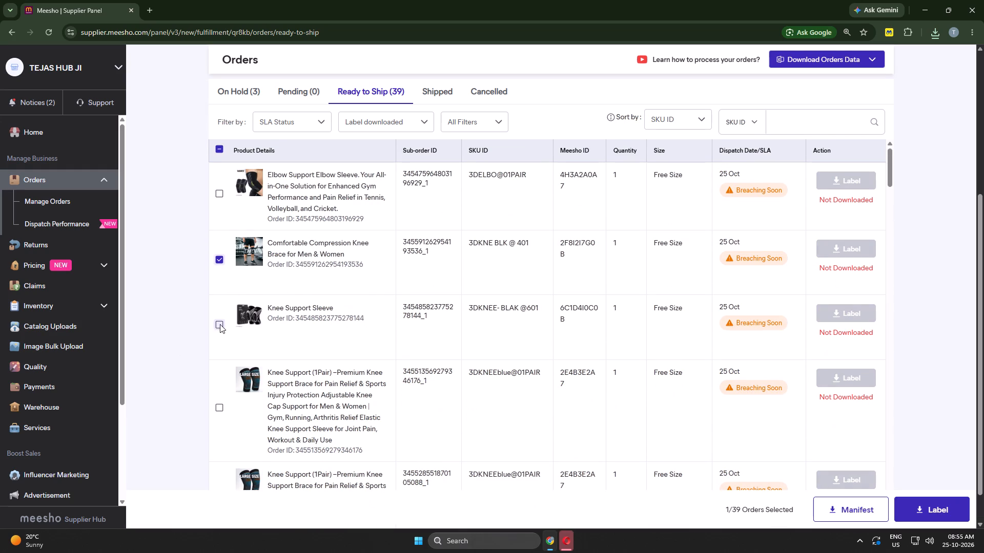
pyautogui.click(219, 322)
pyautogui.scroll(-4, 312, 361)
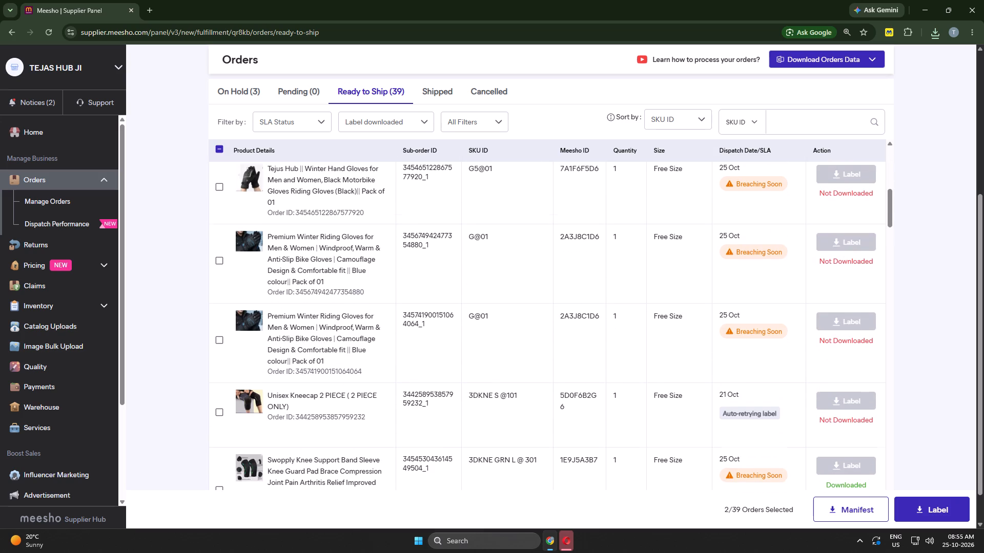
pyautogui.scroll(-5, 312, 361)
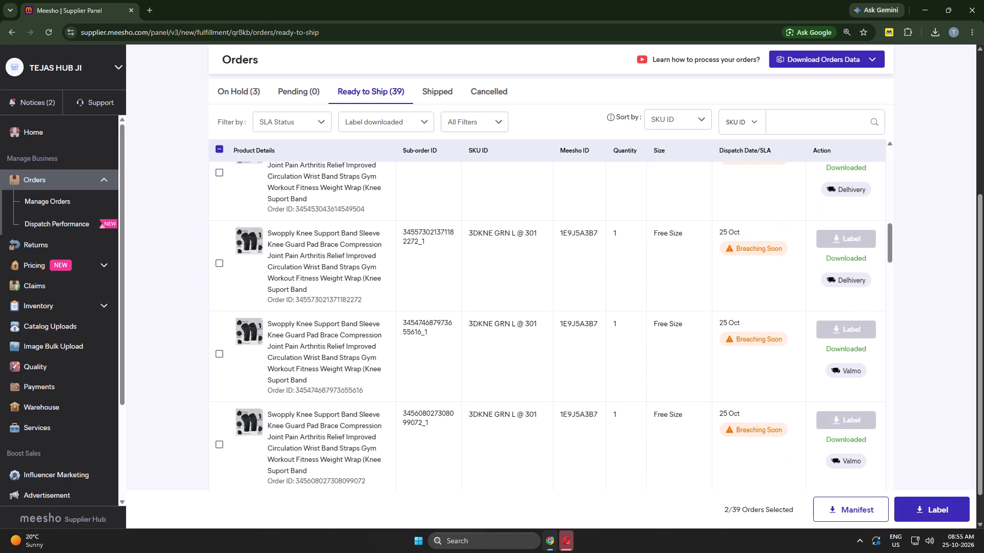
pyautogui.scroll(13, 312, 361)
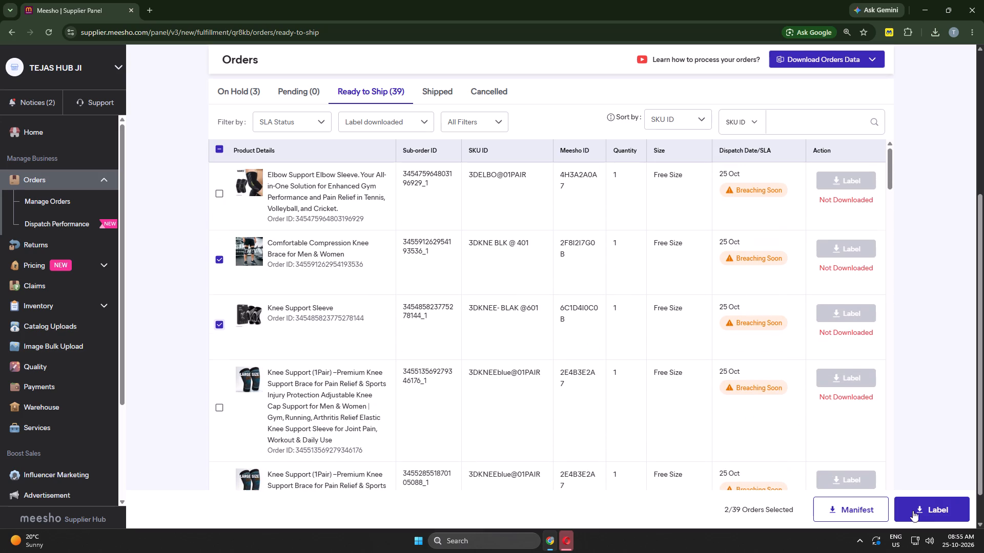
pyautogui.click(920, 507)
# Open the iLovePDF Crop PDF tool in a new browser tab.
pyautogui.click(156, 9)
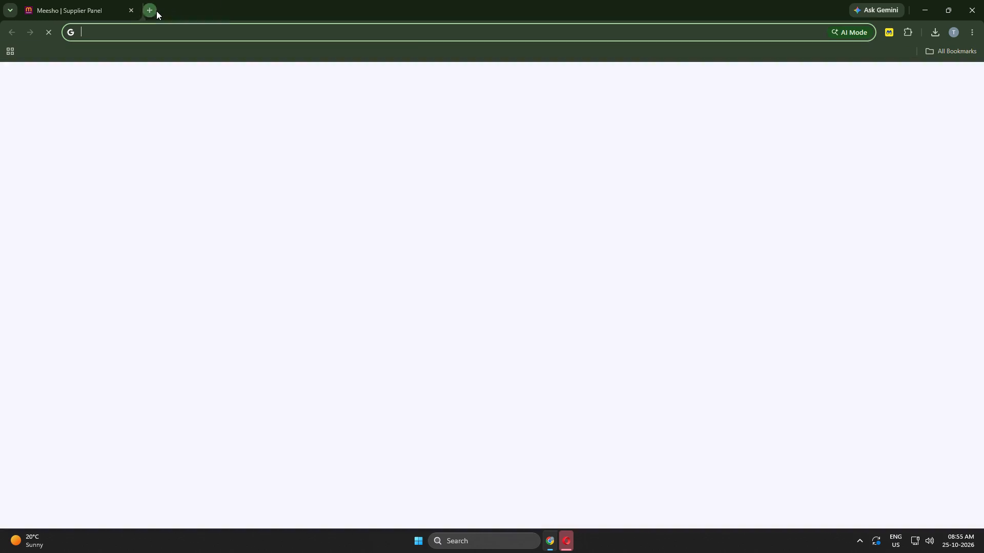
pyautogui.click(484, 323)
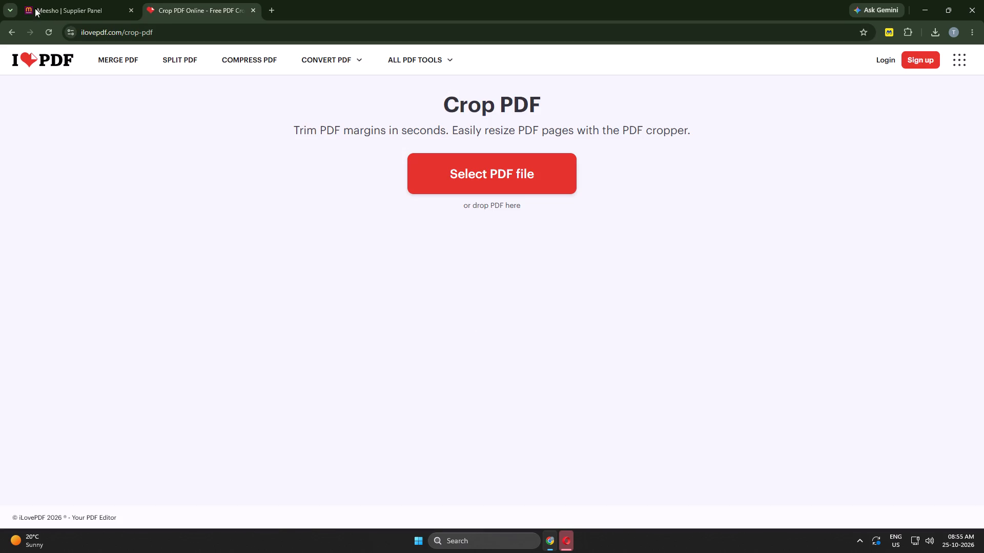
# Return to the Meesho supplier panel and download the generated labels without the manifest.
pyautogui.click(60, 10)
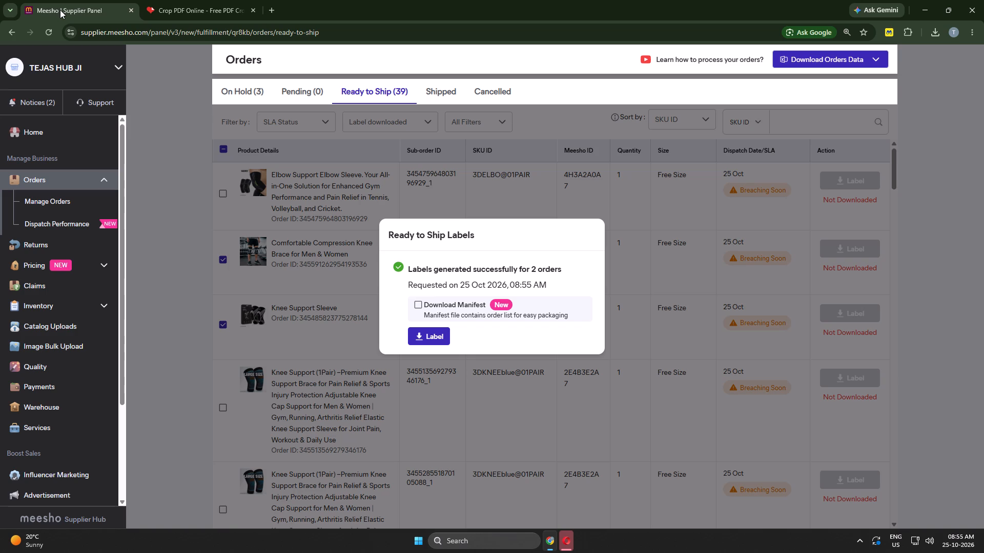
pyautogui.scroll(1, 45, 9)
pyautogui.click(423, 332)
# Load the newly downloaded Sub_Order_Labels PDF into the iLovePDF Crop PDF tool.
pyautogui.click(181, 12)
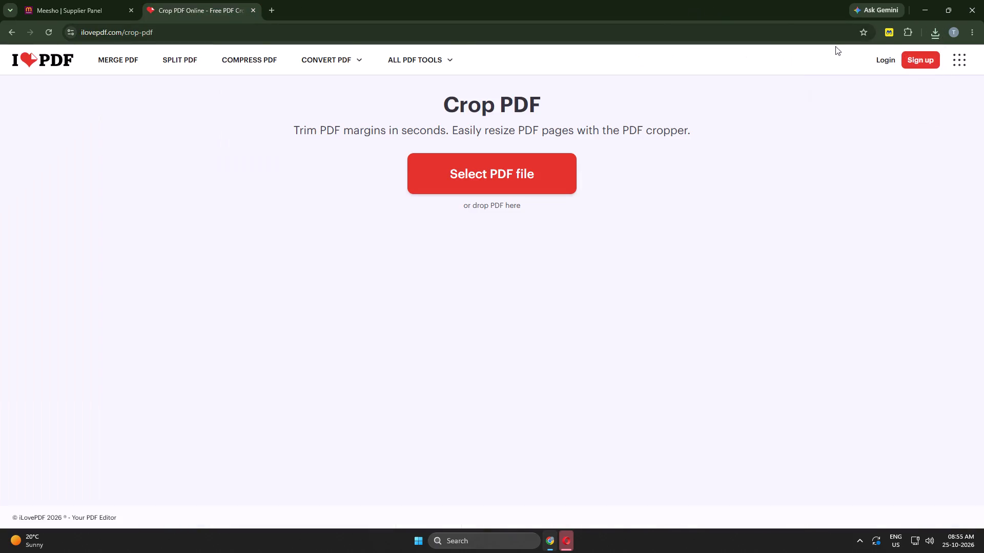
pyautogui.click(936, 30)
pyautogui.moveTo(850, 77); pyautogui.dragTo(580, 257)
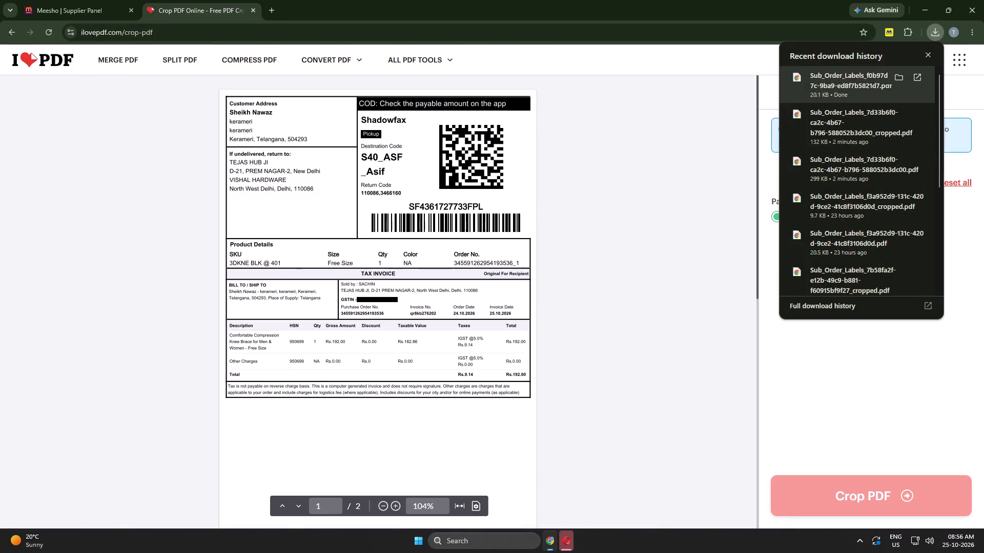
# Crop all pages to the full-width shipping label area, from the page top down to the Tax Invoice heading row.
pyautogui.moveTo(220, 91); pyautogui.dragTo(555, 277)
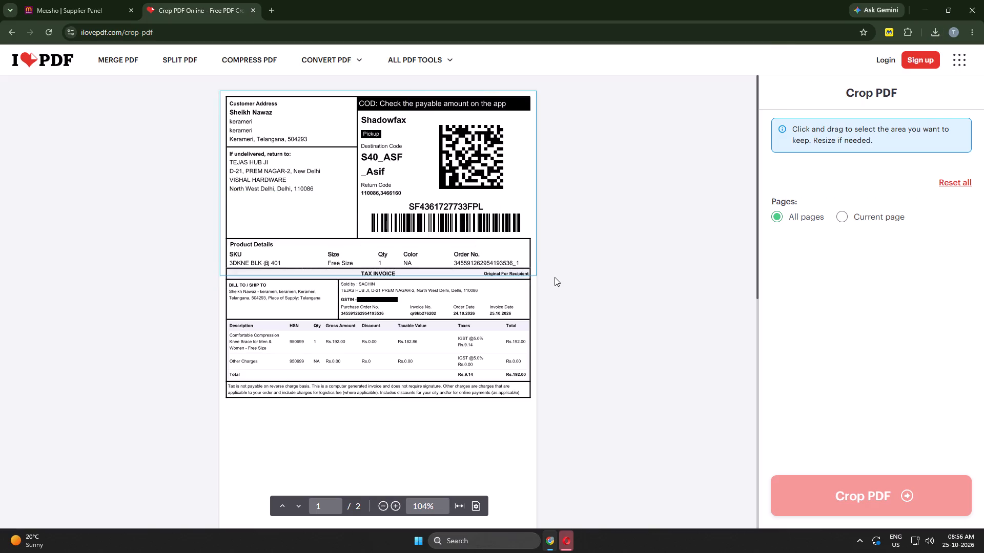
pyautogui.moveTo(555, 277); pyautogui.dragTo(557, 279)
pyautogui.click(833, 485)
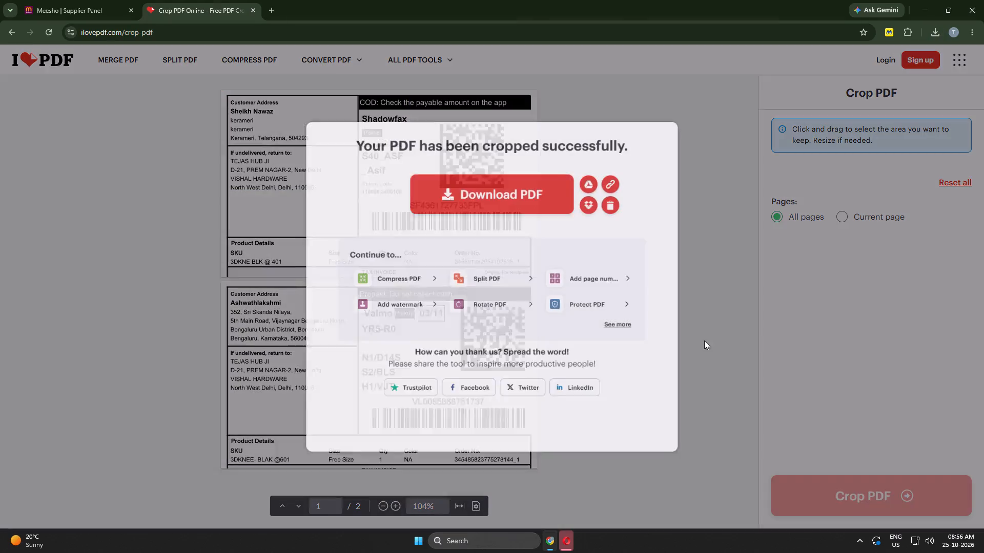
# Download the cropped label PDF and open it in a new browser tab.
pyautogui.click(503, 200)
pyautogui.moveTo(827, 61); pyautogui.dragTo(605, 0)
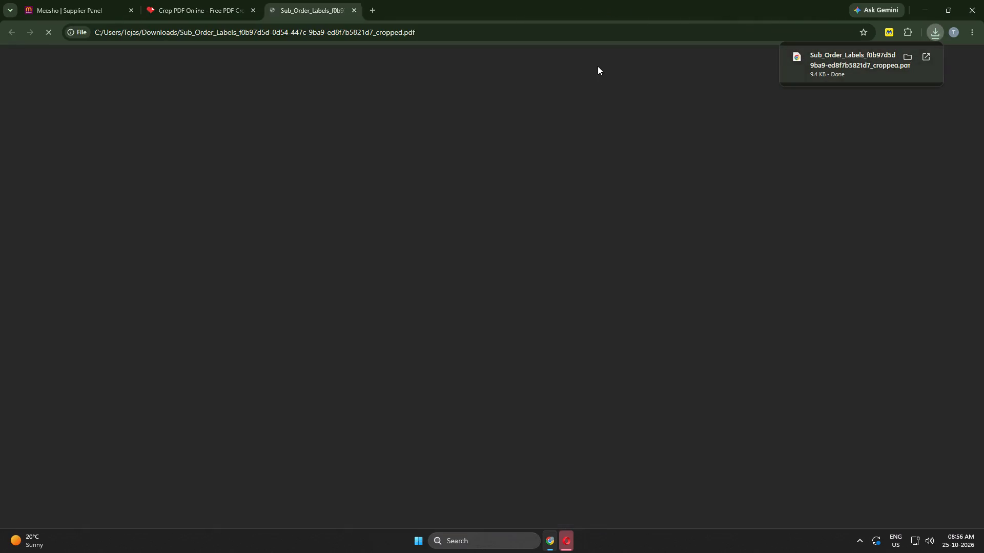
# Print all pages of the cropped label PDF on the 4BARCODE 4B-2054N printer with MEESHO paper size.
pyautogui.click(952, 58)
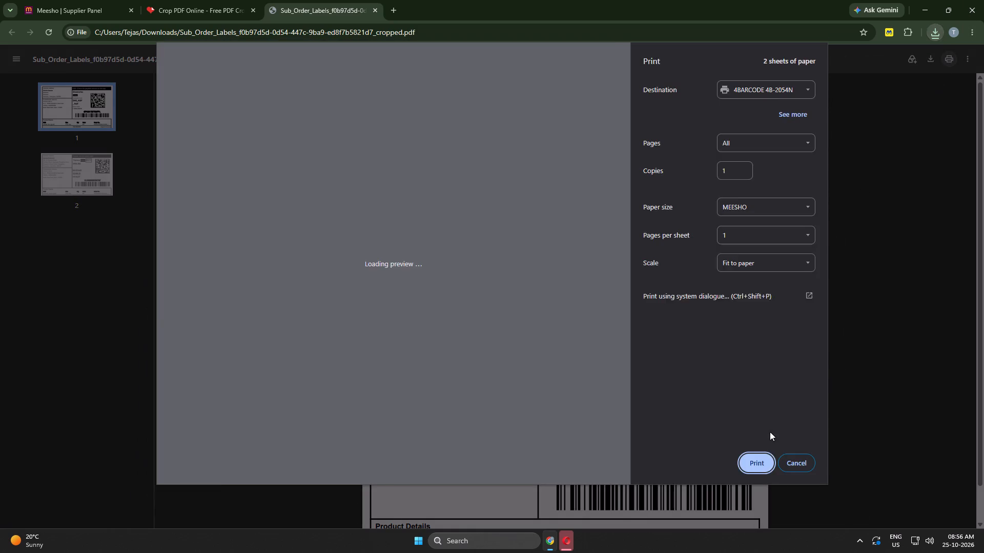
pyautogui.click(753, 459)
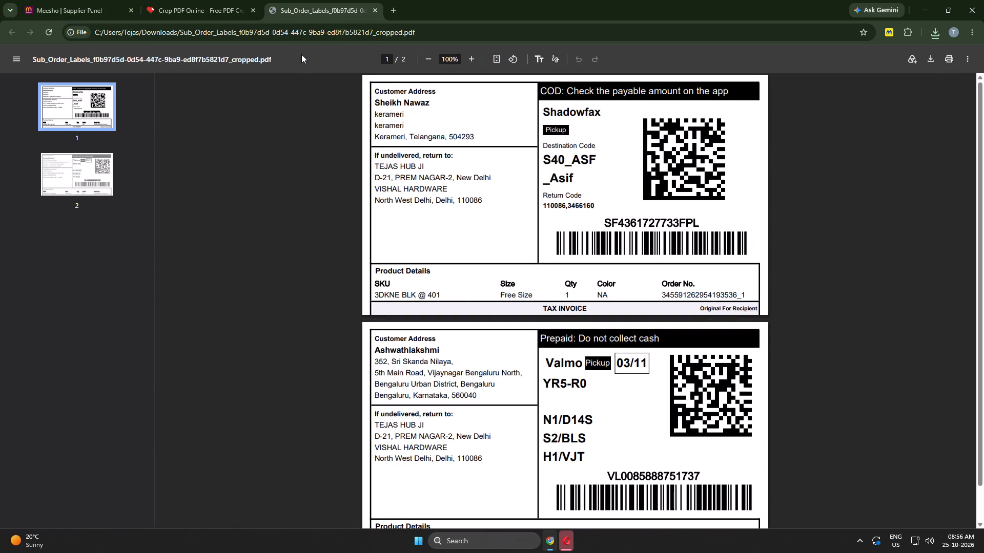
# Close the Crop PDF and cropped label tabs, and reopen the Meesho orders awaiting label download from the home to-do list.
pyautogui.click(252, 11)
pyautogui.click(252, 11)
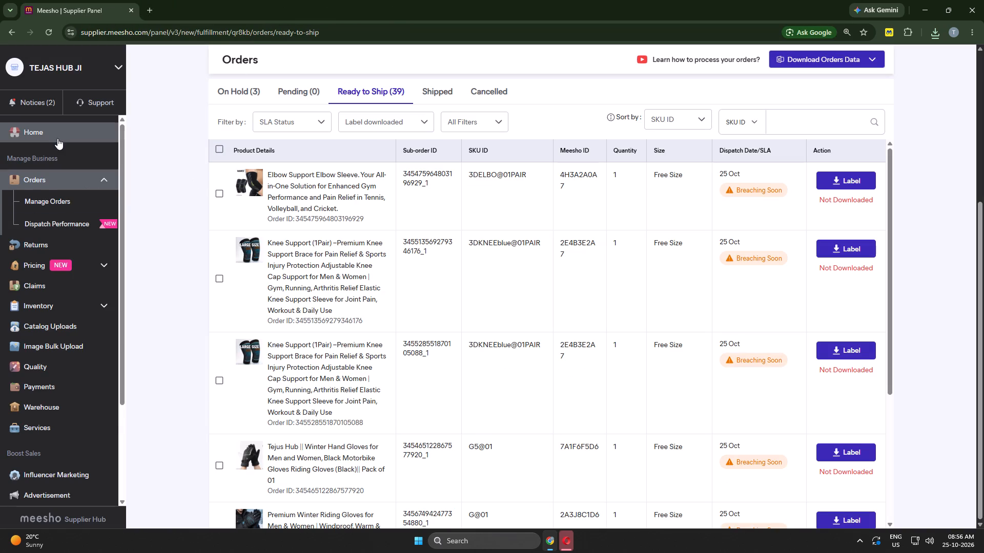
pyautogui.click(57, 136)
pyautogui.click(391, 190)
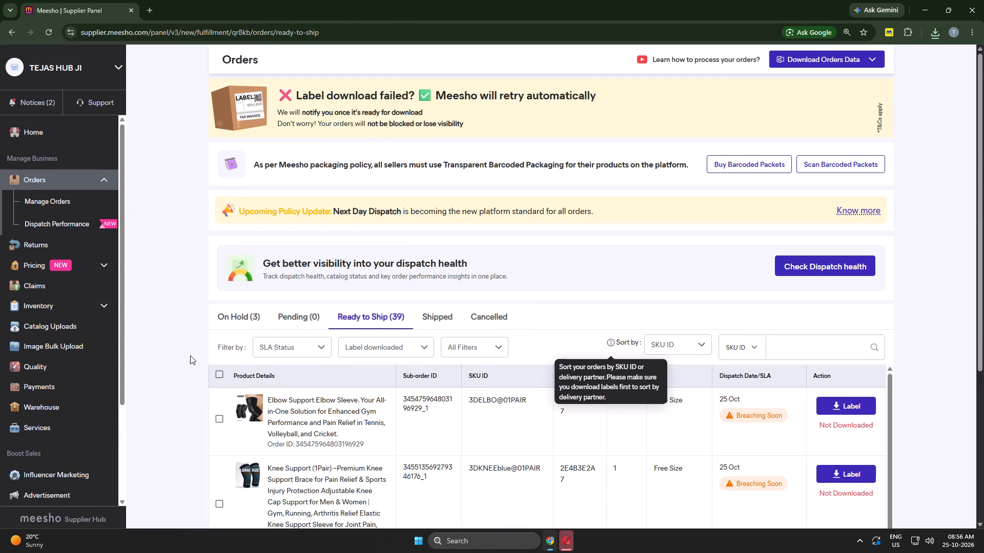
pyautogui.scroll(-3, 209, 351)
pyautogui.click(220, 278)
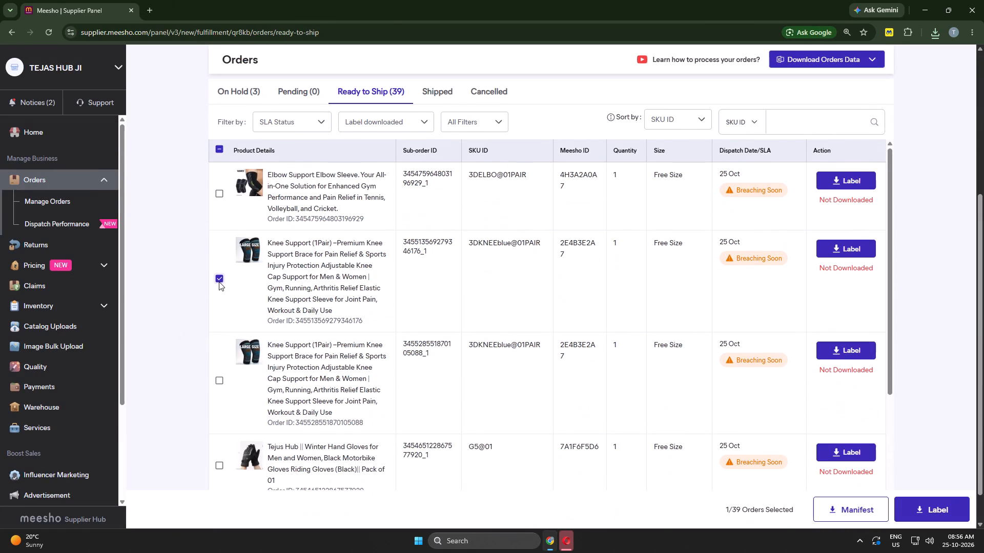
pyautogui.click(220, 384)
pyautogui.scroll(-3, 173, 353)
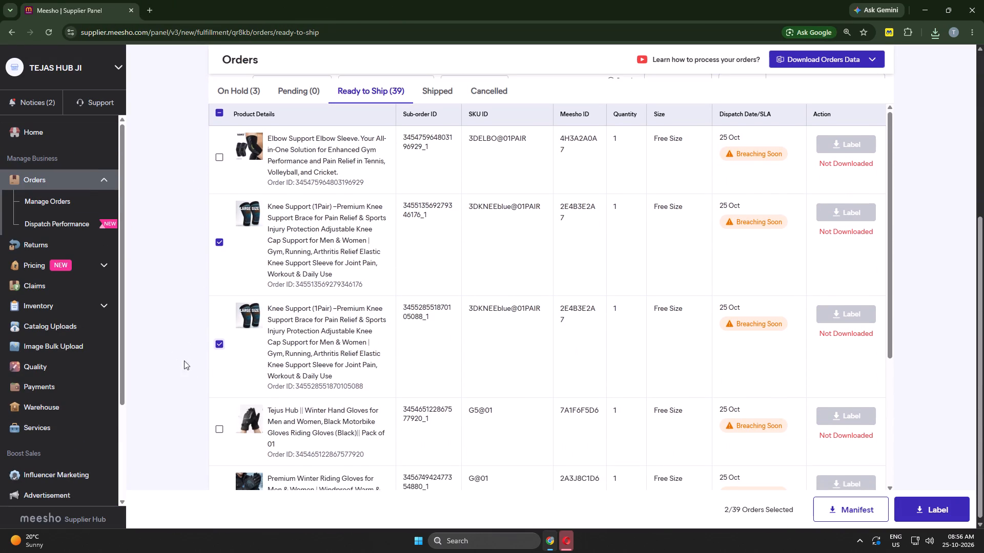
pyautogui.scroll(-4, 376, 377)
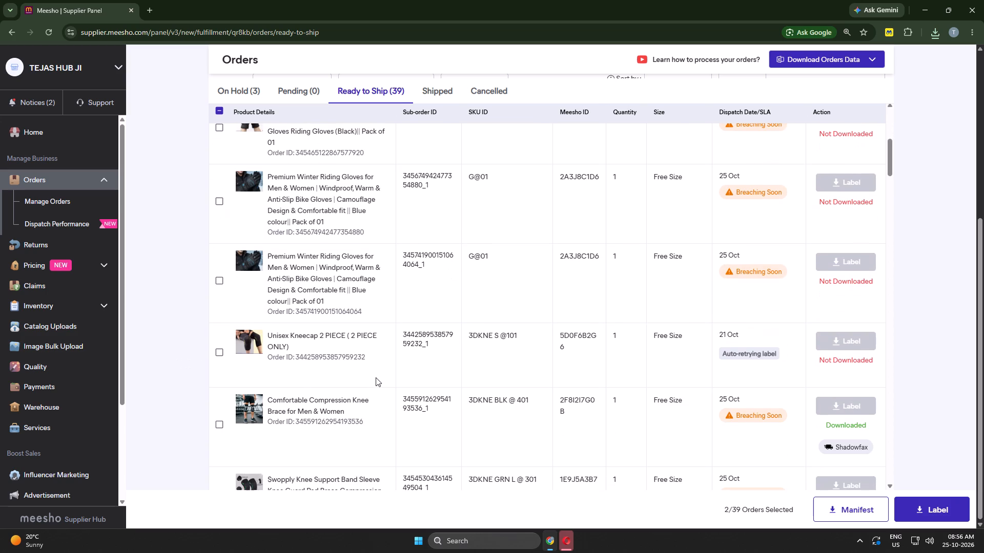
pyautogui.click(221, 351)
pyautogui.click(930, 509)
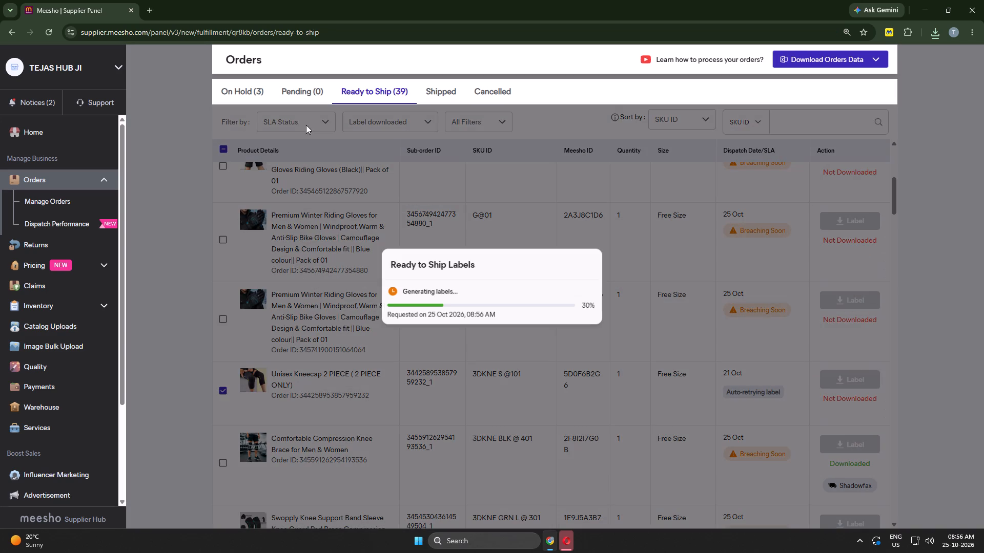
# Open the iLovePDF Crop PDF tool in a new browser tab.
pyautogui.click(152, 13)
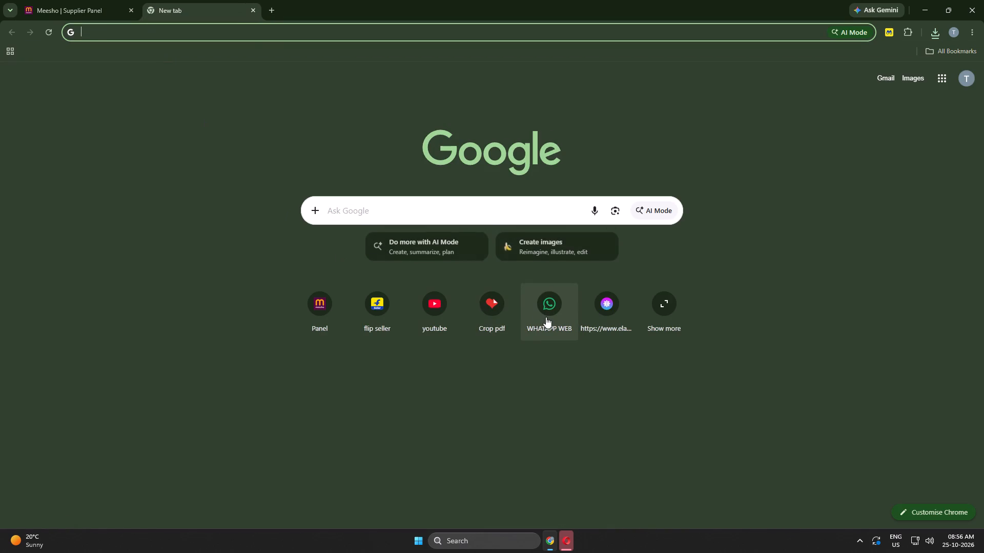
pyautogui.click(501, 315)
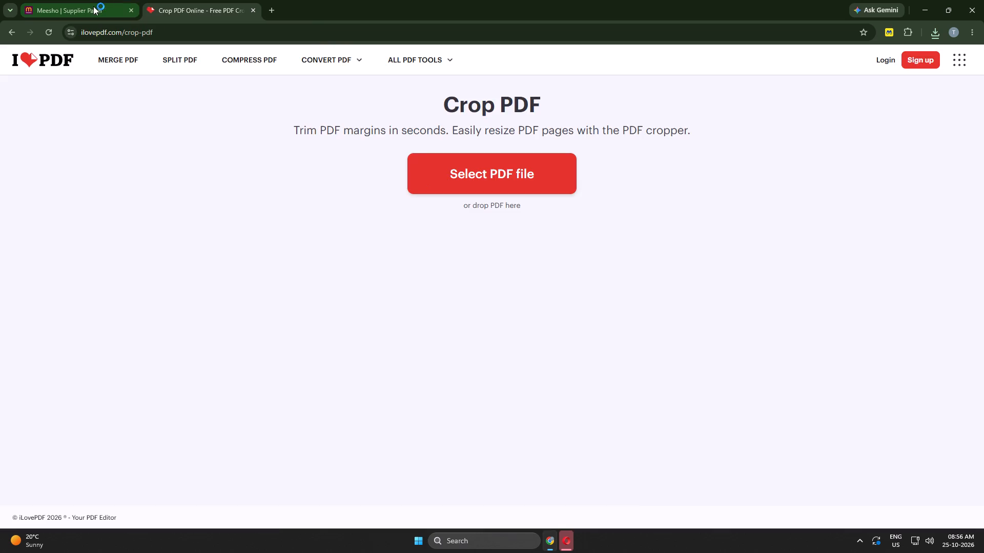
# Return to the Meesho supplier panel and download the generated labels for the selected orders.
pyautogui.click(93, 6)
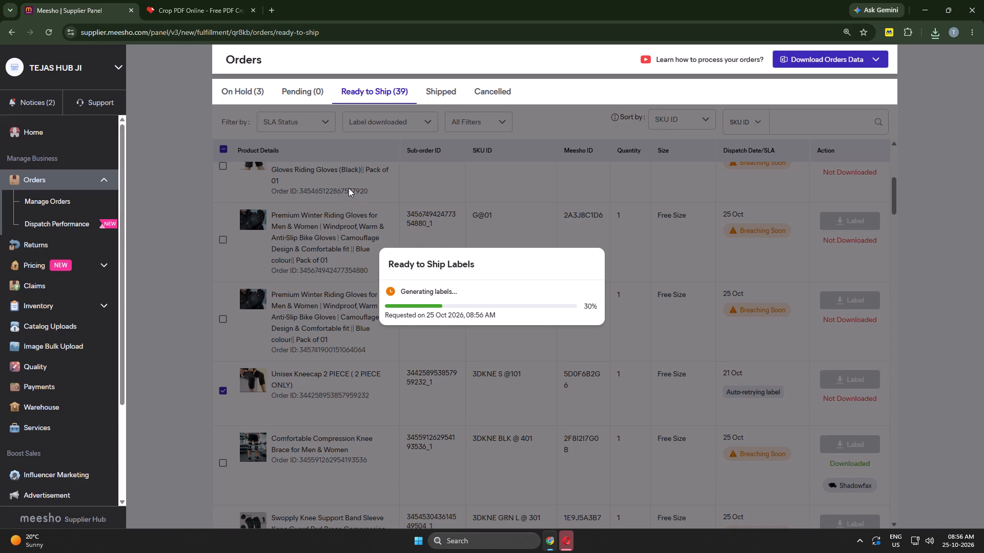
pyautogui.click(415, 332)
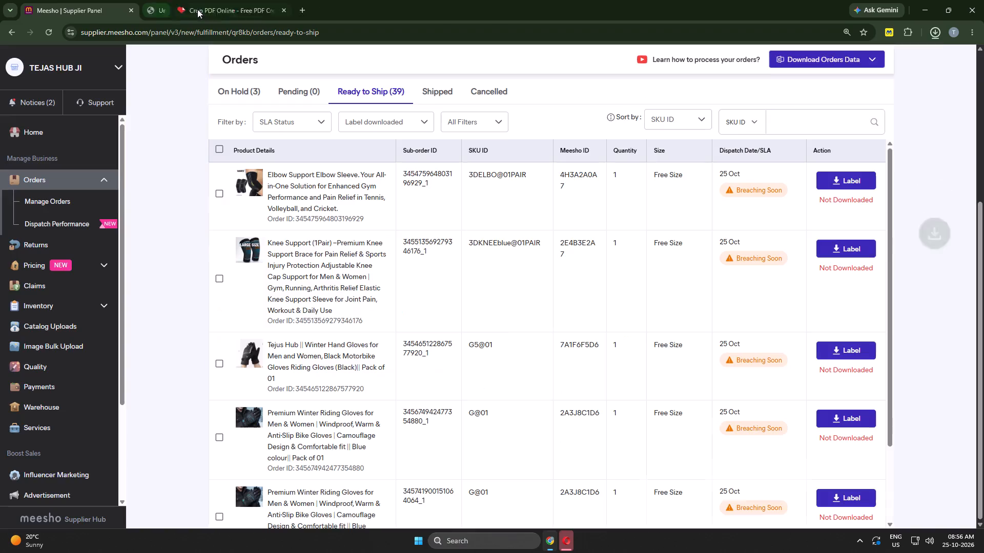
# Load the newly downloaded Sub_Order_Labels PDF into the iLovePDF Crop PDF tool.
pyautogui.click(181, 7)
pyautogui.click(933, 34)
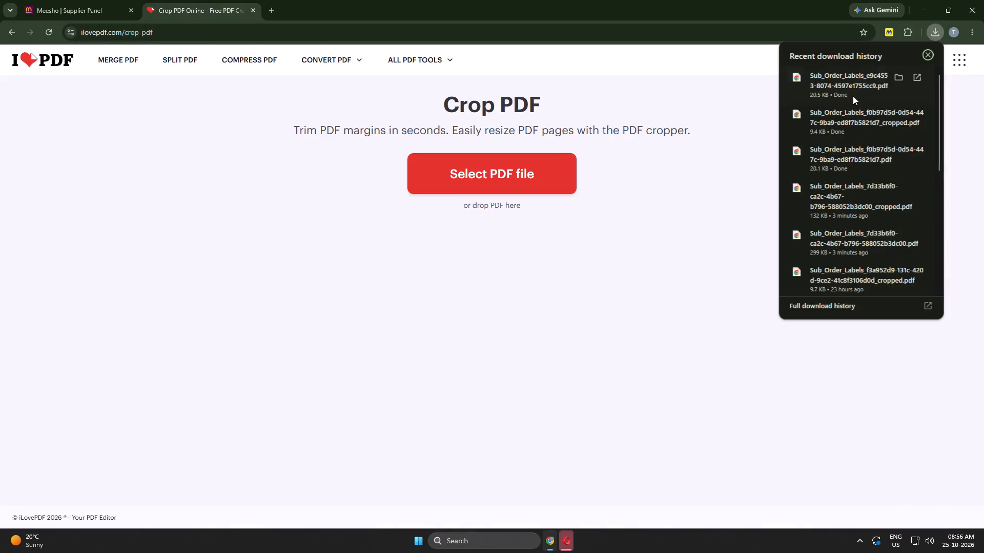
pyautogui.moveTo(851, 72); pyautogui.dragTo(560, 223)
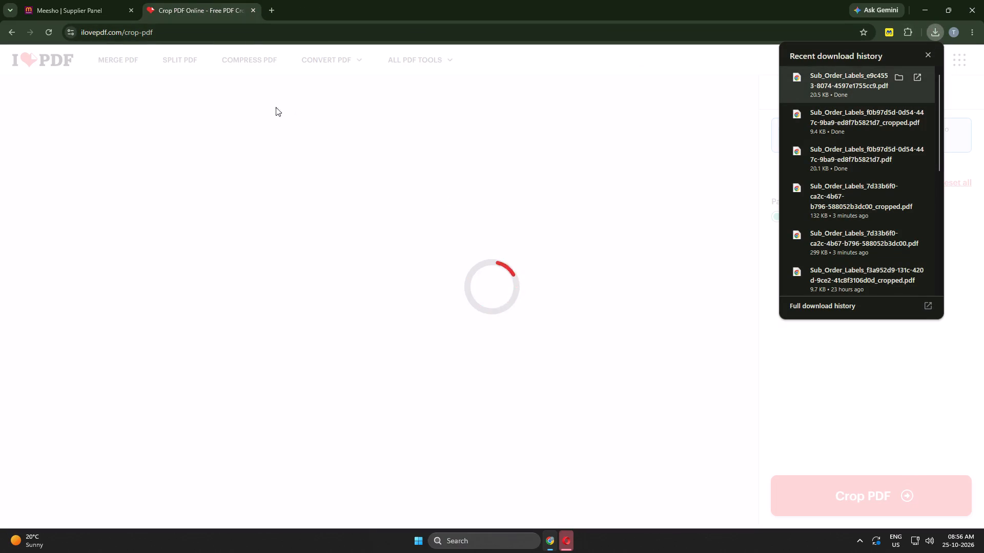
# Crop all pages of the labels PDF to the shipping label area above the tax invoice details and download the cropped file.
pyautogui.moveTo(220, 89); pyautogui.dragTo(244, 122)
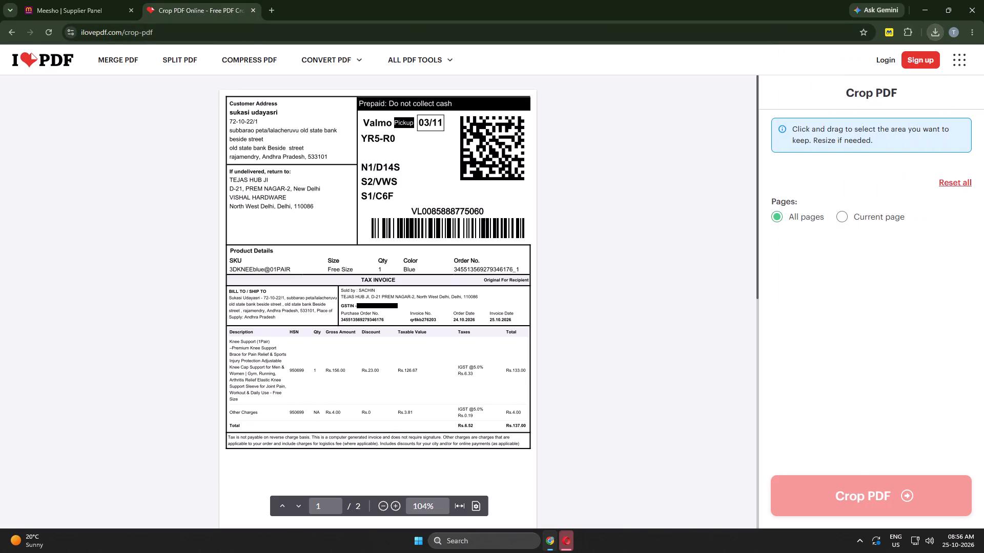
pyautogui.moveTo(244, 122); pyautogui.dragTo(244, 122)
pyautogui.moveTo(221, 90); pyautogui.dragTo(264, 139)
pyautogui.moveTo(264, 139); pyautogui.dragTo(667, 286)
pyautogui.click(901, 501)
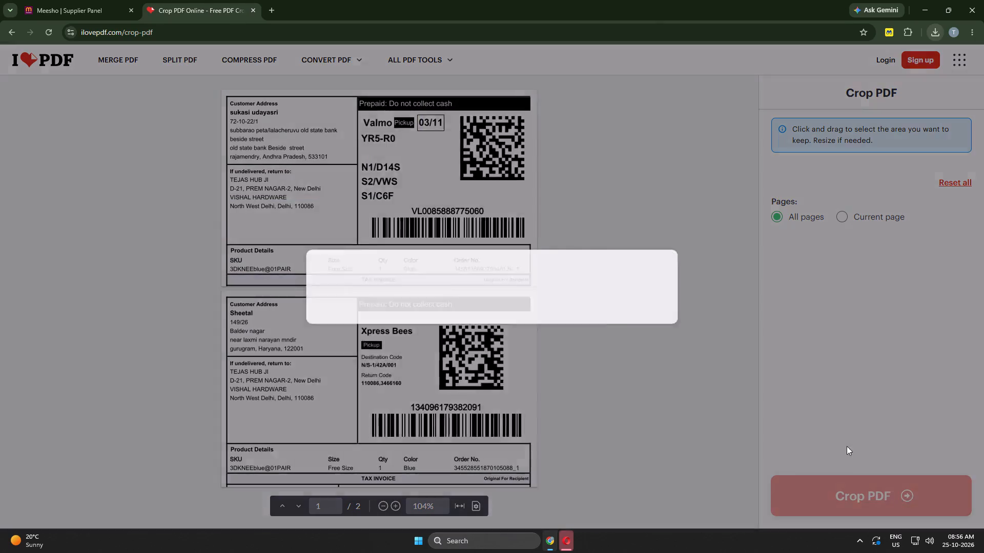
pyautogui.click(535, 197)
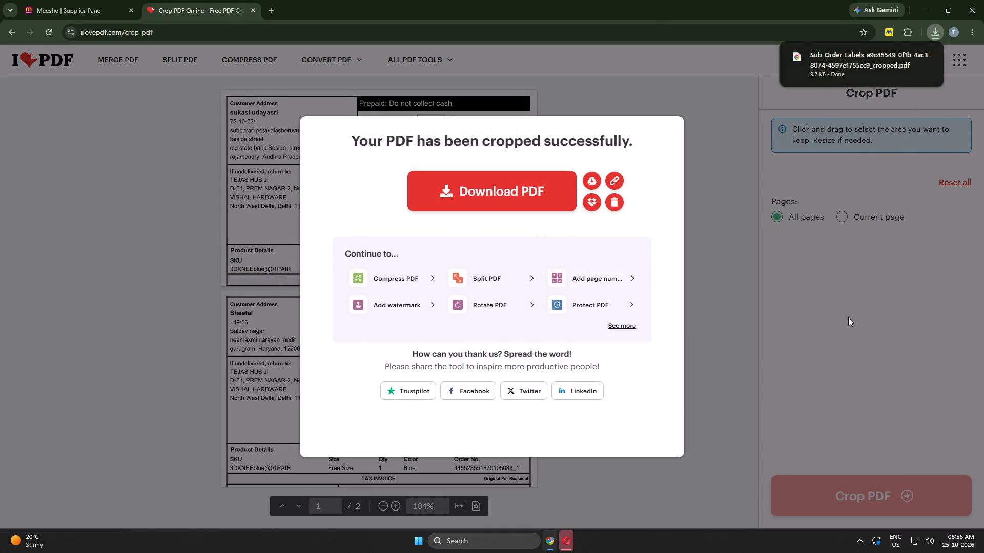
# Open the downloaded cropped labels PDF in a new browser tab, print it, and close the crop tool and PDF tabs.
pyautogui.moveTo(847, 55); pyautogui.dragTo(734, 0)
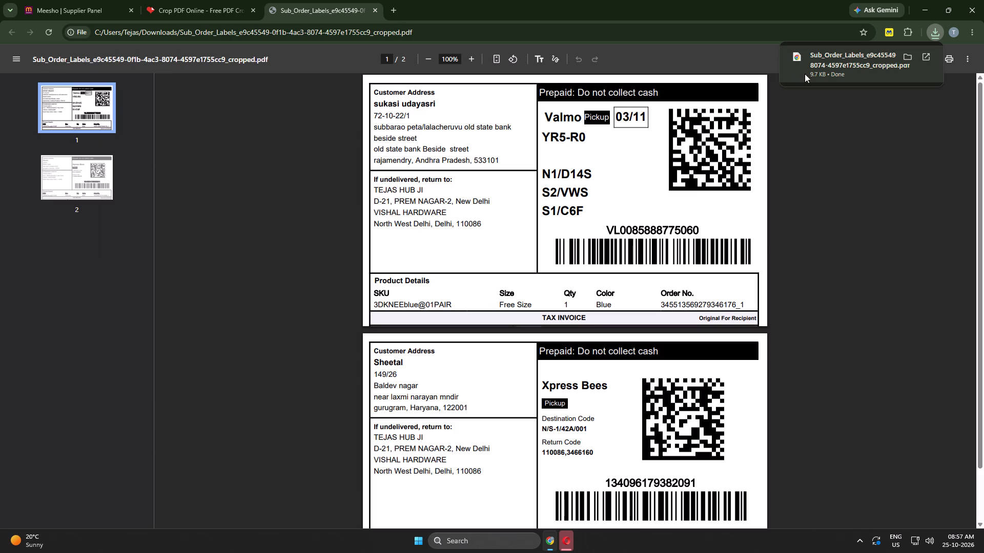
pyautogui.click(873, 224)
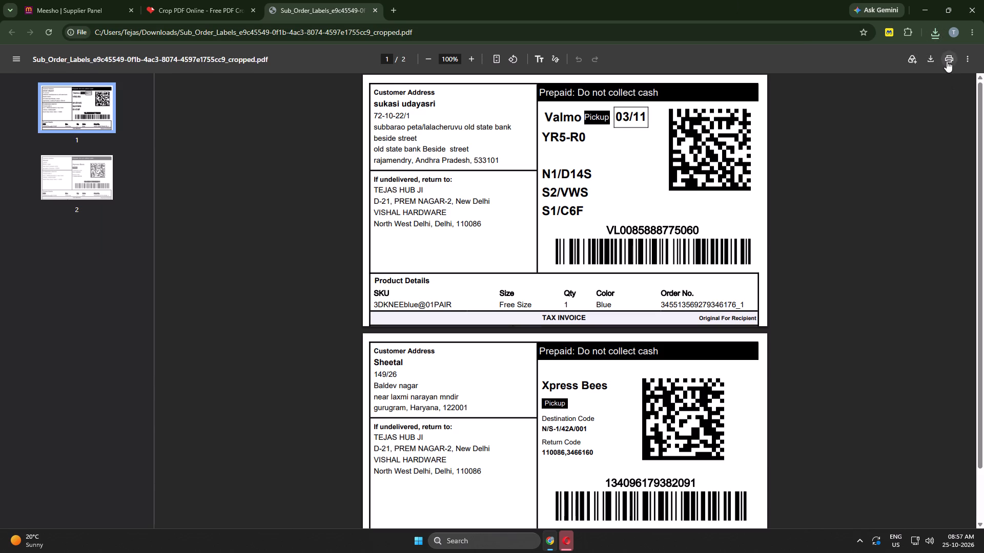
pyautogui.click(947, 61)
pyautogui.click(750, 468)
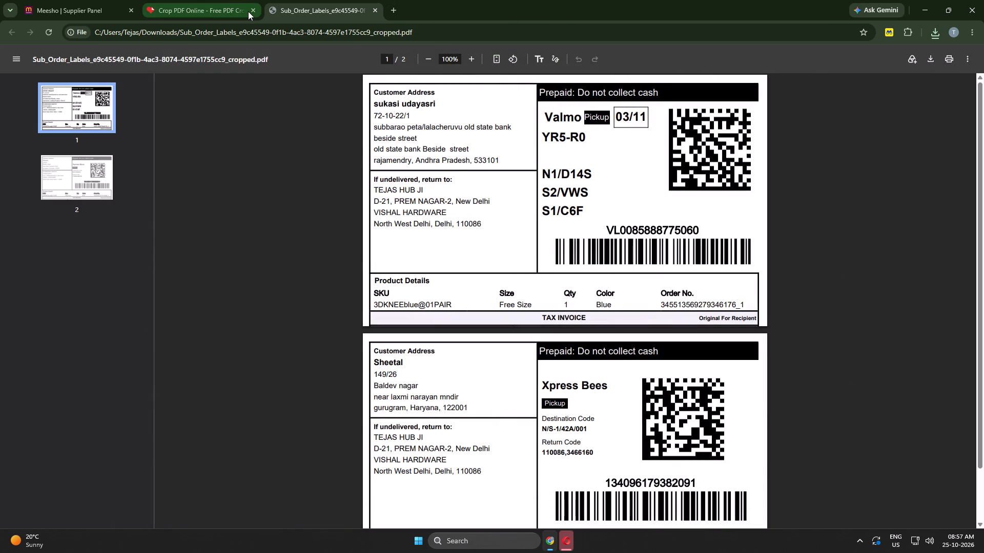
pyautogui.doubleClick(251, 10)
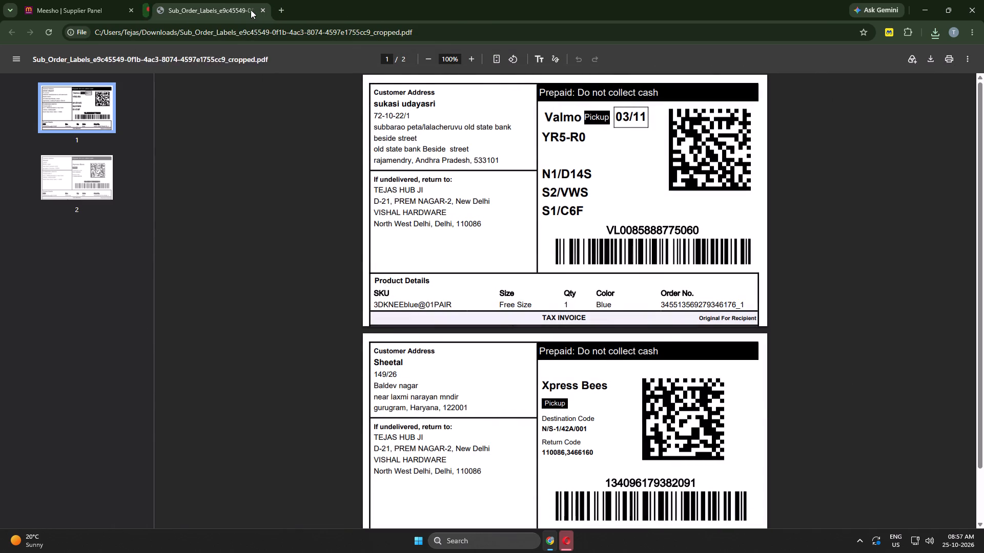
# From the home Download Labels list, select the undownloaded 3DELBO@01PAIR, G5@01 and two G@01 orders, and generate their shipping labels.
pyautogui.click(45, 137)
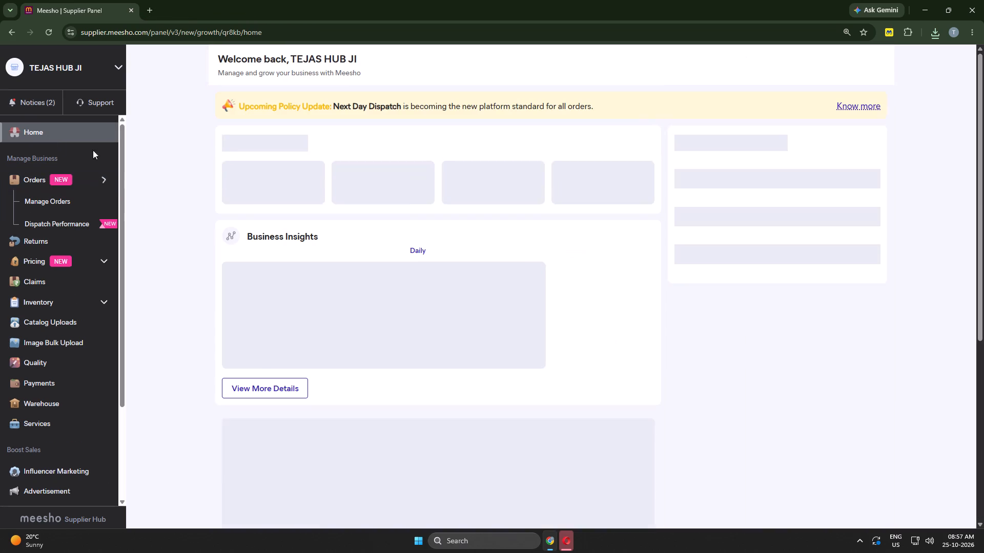
pyautogui.click(396, 185)
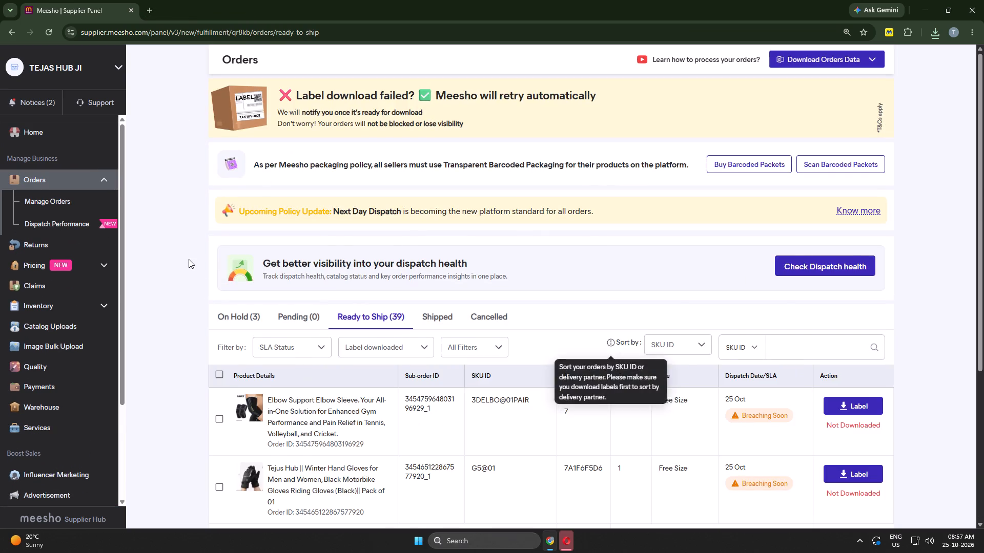
pyautogui.scroll(-2, 189, 259)
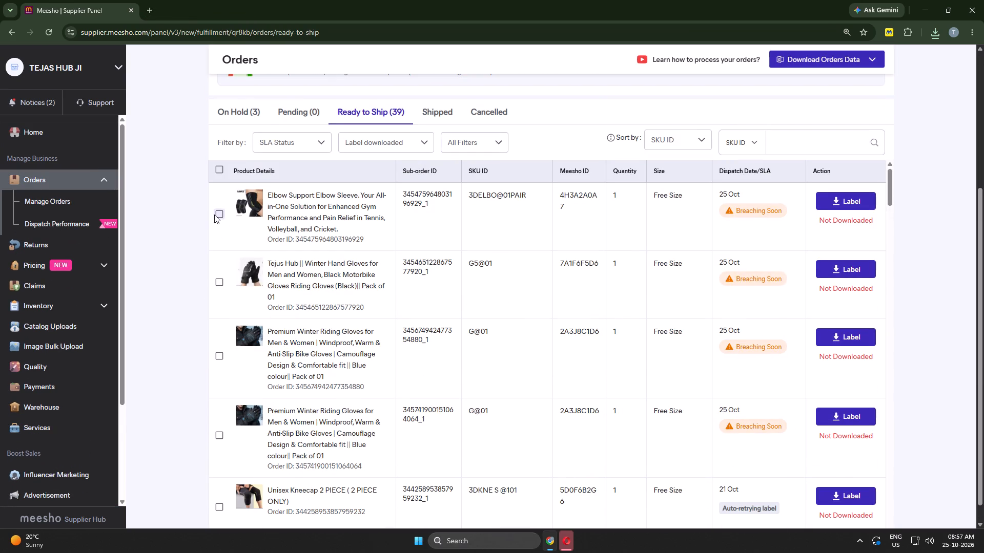
pyautogui.click(220, 217)
pyautogui.click(221, 284)
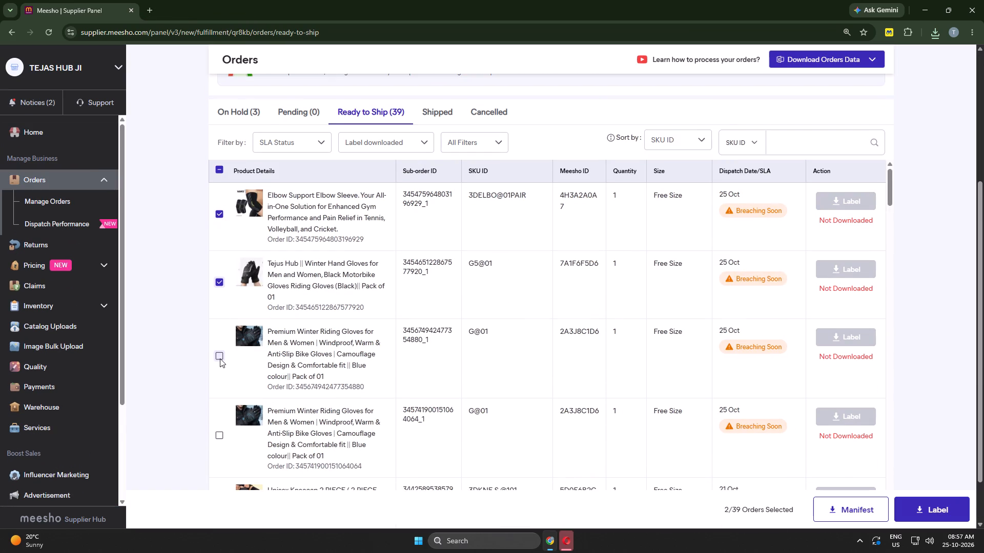
pyautogui.click(220, 358)
pyautogui.scroll(-1, 305, 353)
pyautogui.click(215, 332)
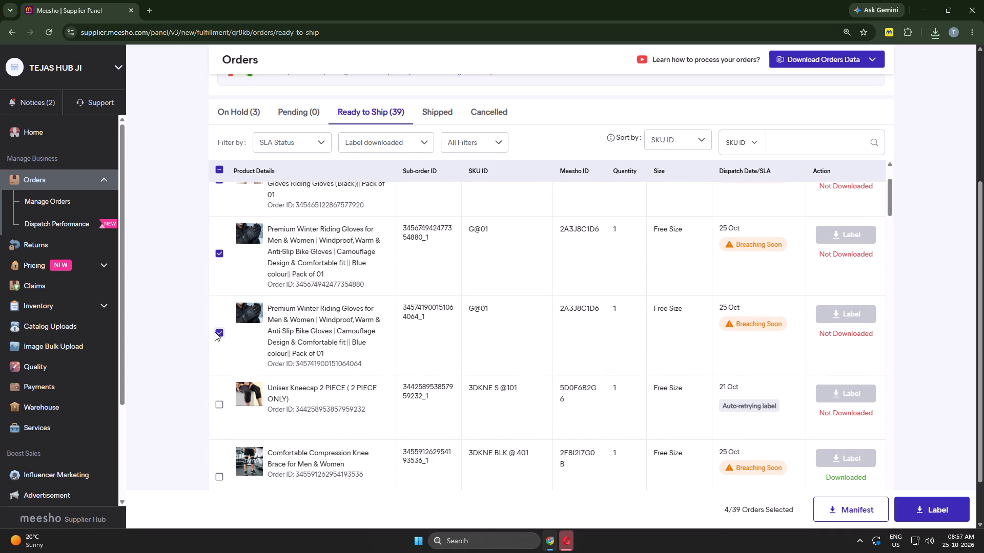
pyautogui.scroll(-1, 432, 376)
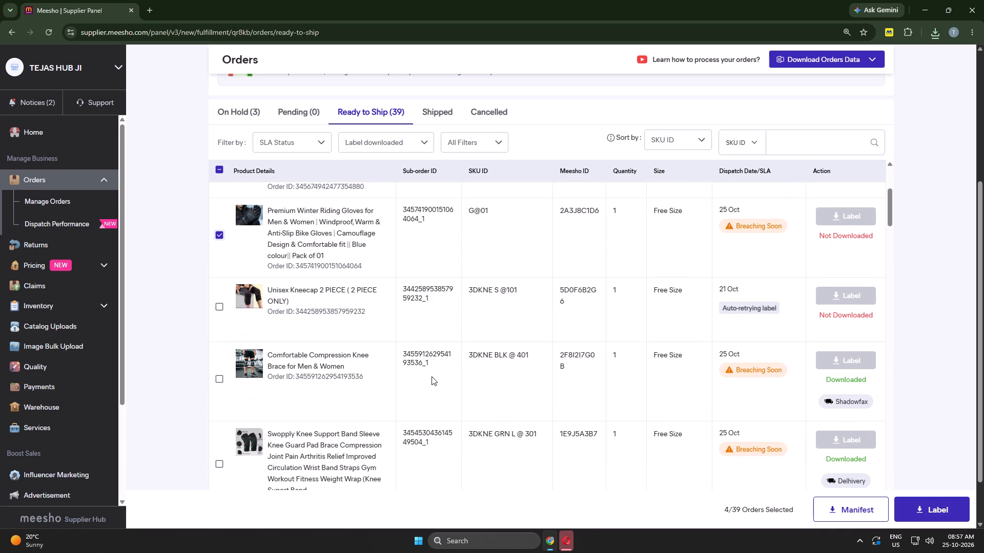
pyautogui.scroll(3, 432, 376)
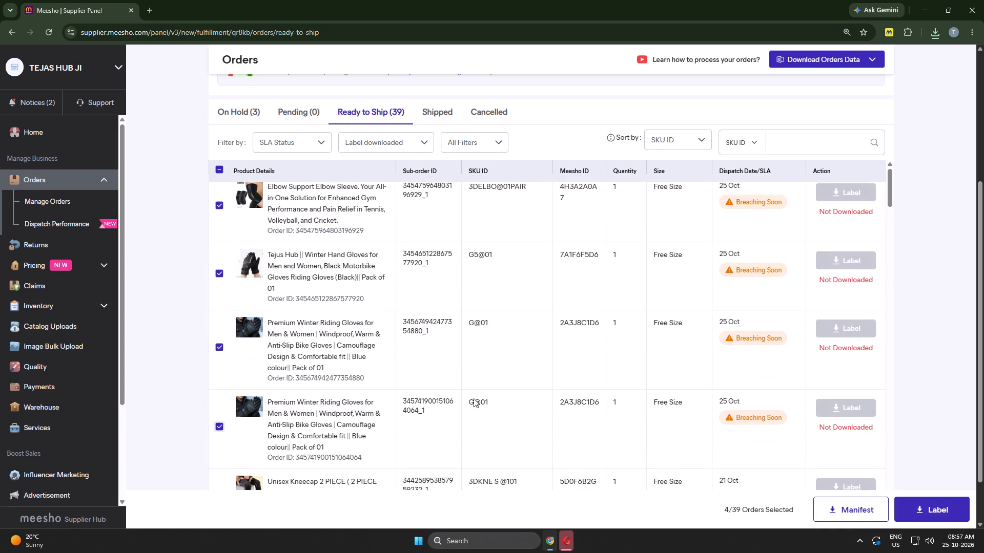
pyautogui.scroll(-1, 466, 389)
pyautogui.scroll(3, 466, 389)
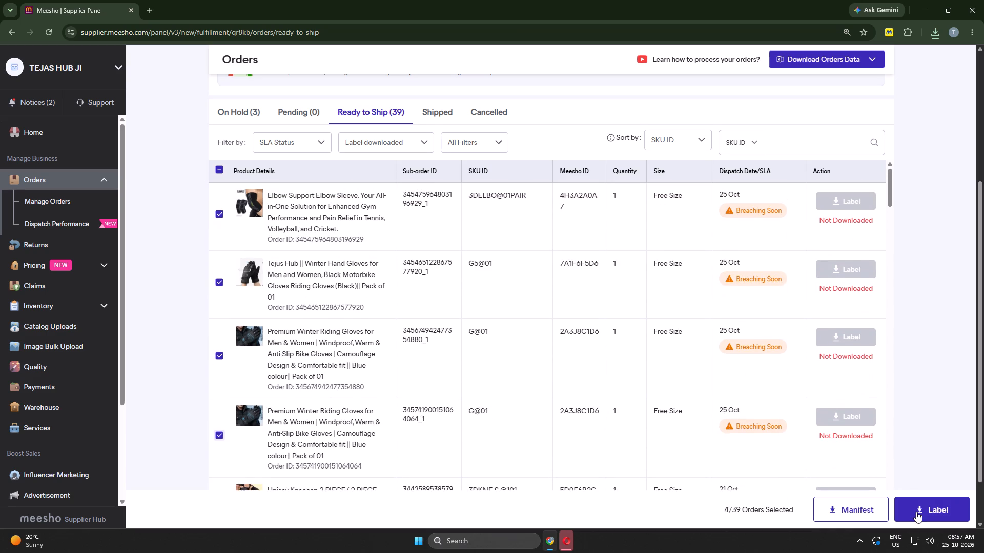
pyautogui.click(916, 512)
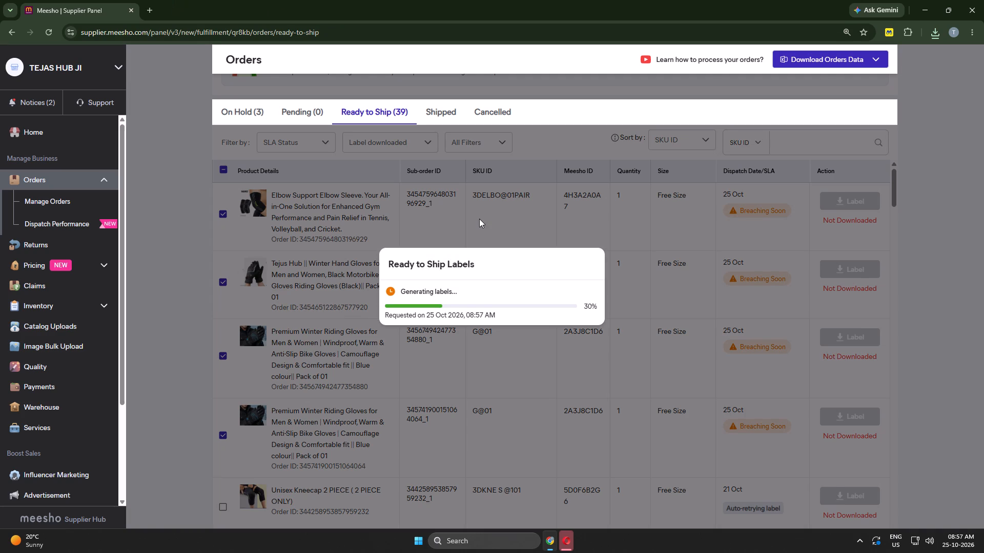
# Open the iLovePDF Crop PDF tool in a new browser tab.
pyautogui.click(148, 11)
pyautogui.click(500, 326)
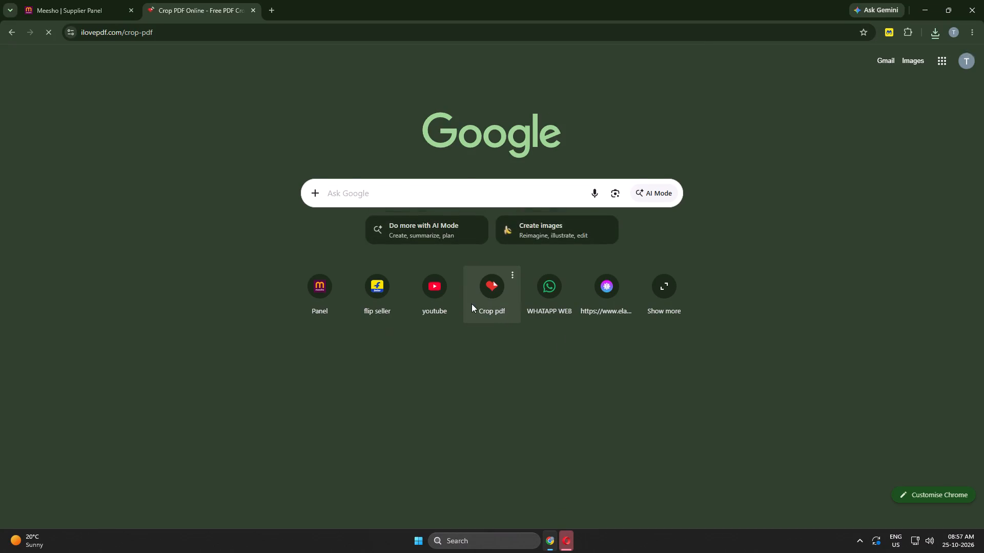
# Return to the Meesho supplier panel and download the generated labels for the four selected orders without the manifest.
pyautogui.click(76, 2)
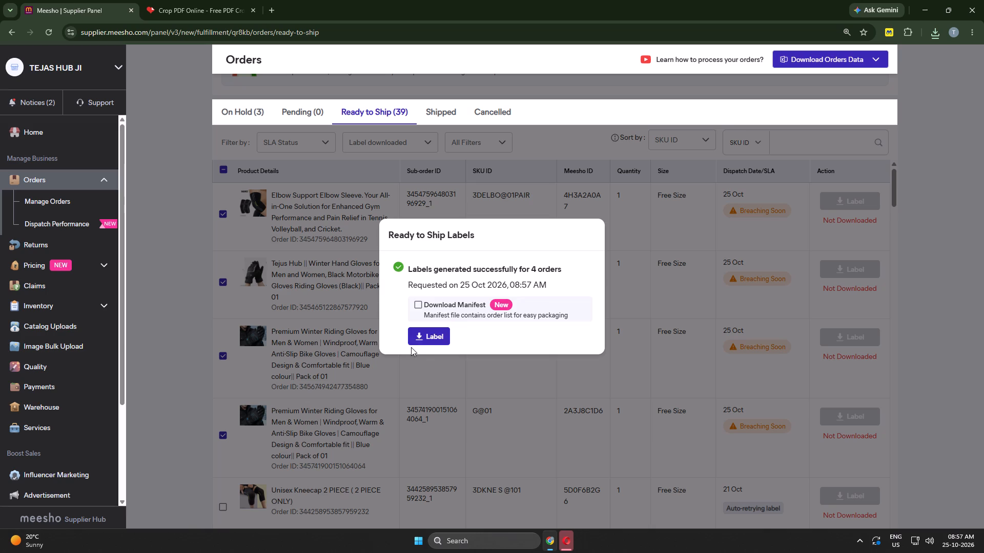
pyautogui.click(423, 336)
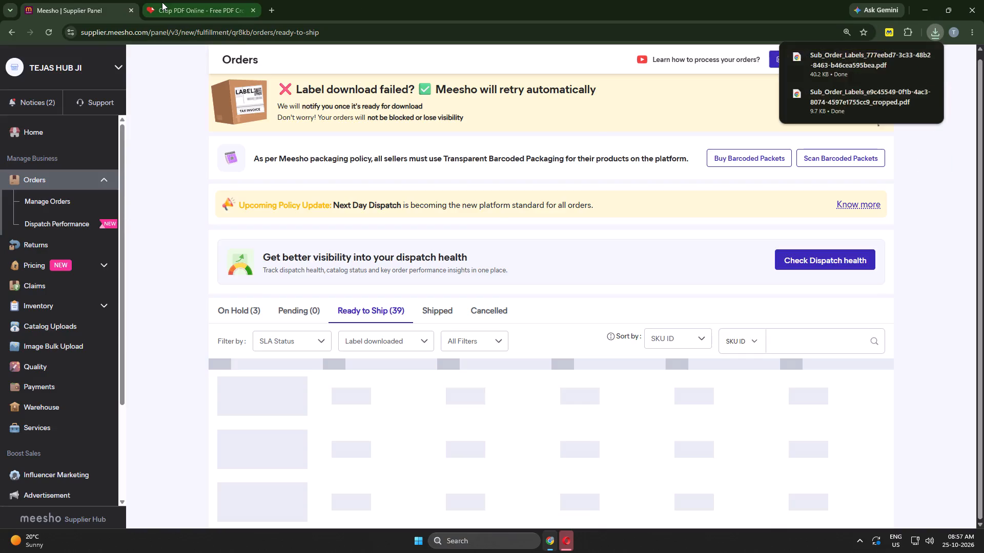
# Load the newly downloaded Sub_Order_Labels PDF into the iLovePDF Crop PDF tool.
pyautogui.click(162, 2)
pyautogui.click(941, 35)
pyautogui.moveTo(846, 81); pyautogui.dragTo(845, 81)
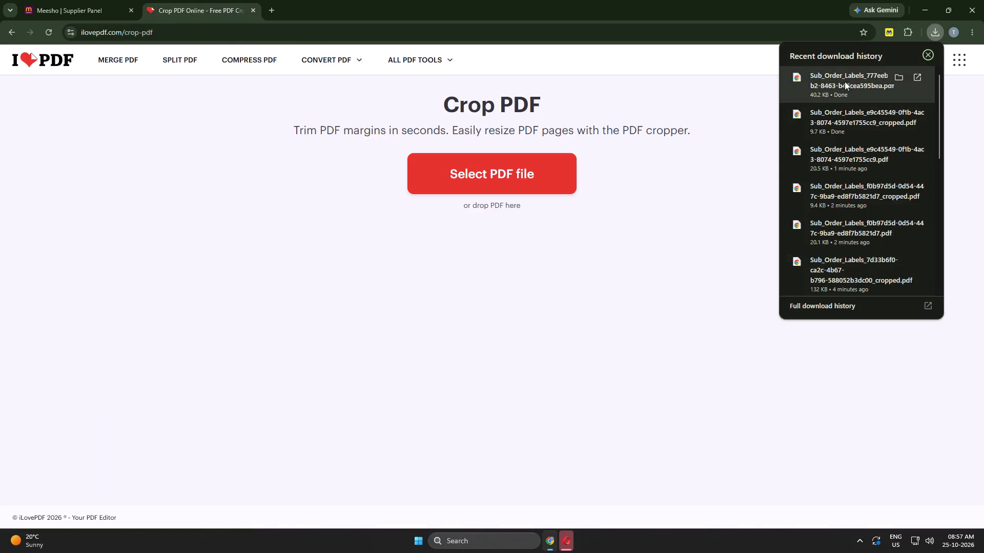
pyautogui.moveTo(845, 81); pyautogui.dragTo(674, 229)
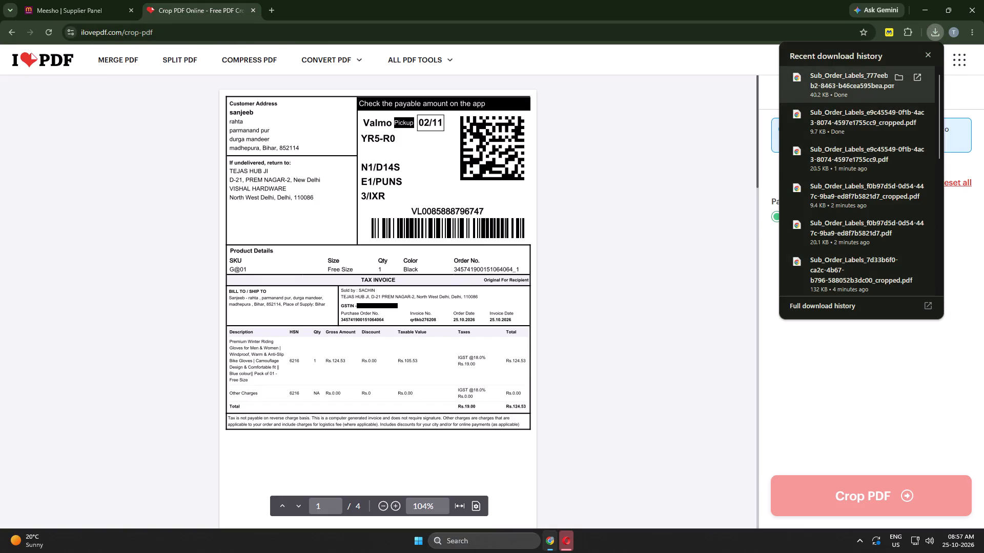
# Crop all pages of the glove and elbow sleeve labels to the area above the invoice details and download the cropped PDF.
pyautogui.moveTo(221, 91); pyautogui.dragTo(645, 285)
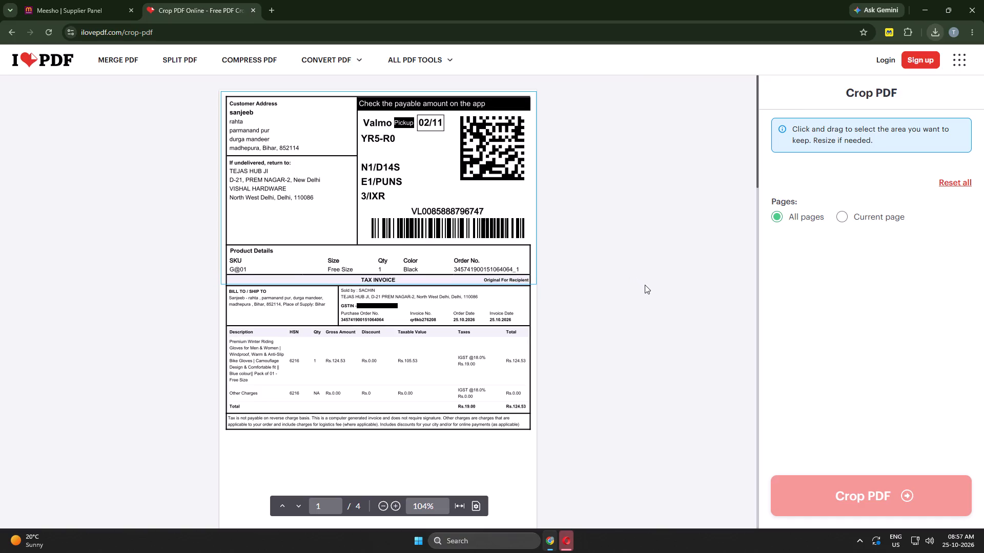
pyautogui.moveTo(645, 285); pyautogui.dragTo(646, 285)
pyautogui.click(851, 488)
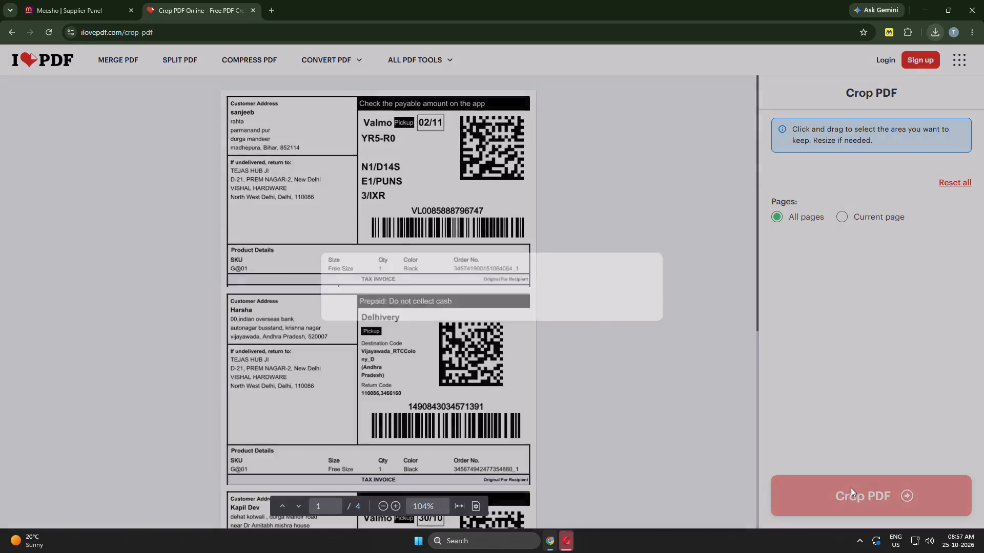
pyautogui.click(492, 189)
# Open the new cropped labels PDF in a browser tab, print it, and close the crop tool and PDF tabs.
pyautogui.moveTo(826, 60); pyautogui.dragTo(715, 0)
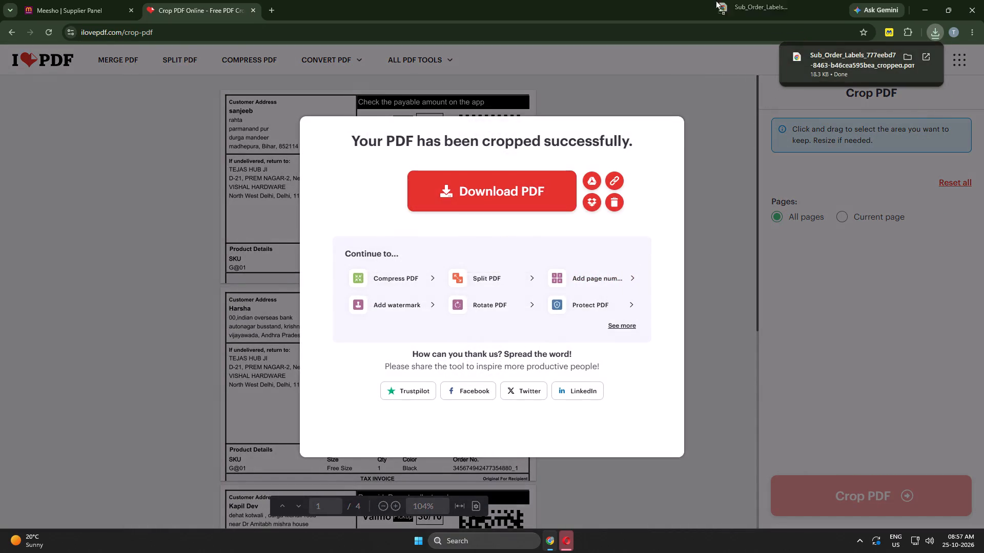
pyautogui.moveTo(715, 0); pyautogui.dragTo(689, 0)
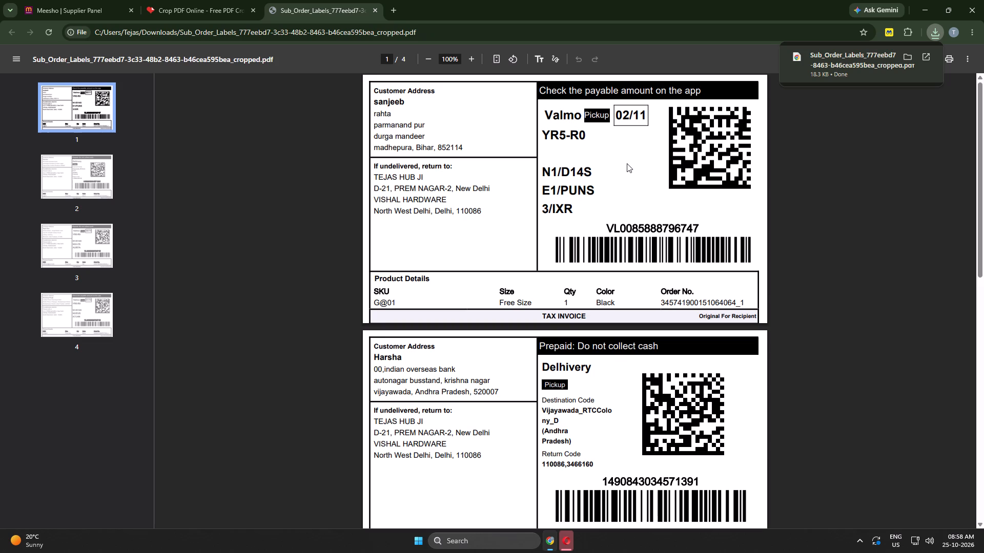
pyautogui.click(885, 134)
pyautogui.click(948, 61)
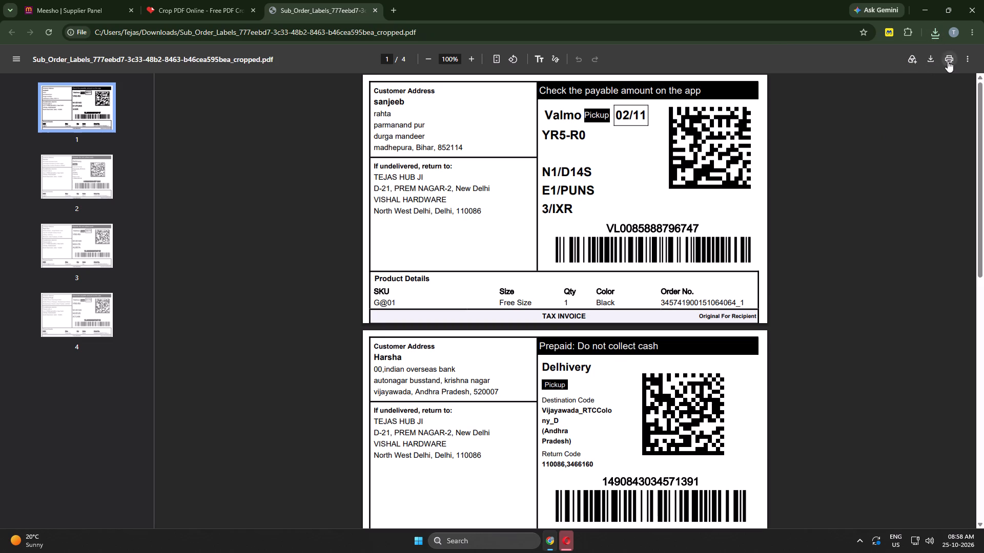
pyautogui.click(769, 458)
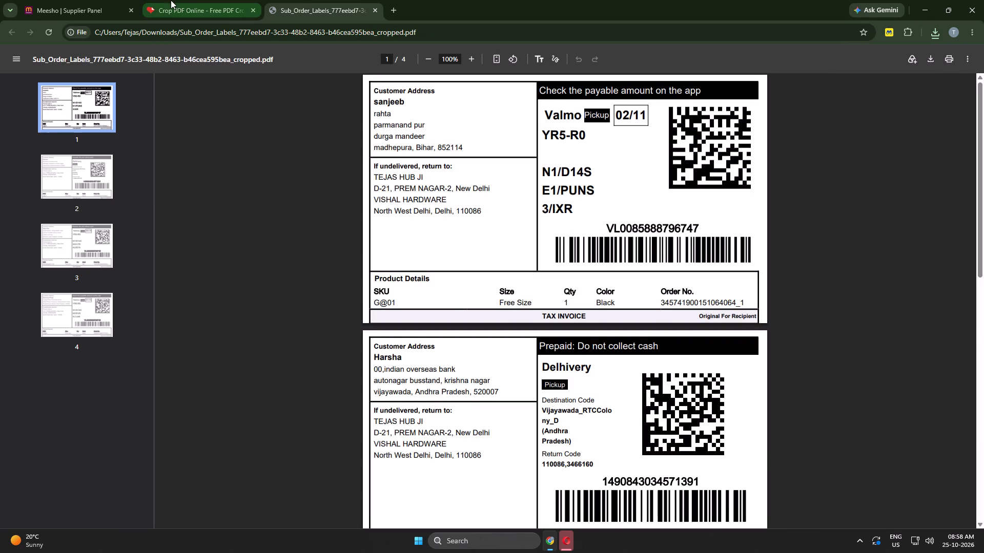
pyautogui.click(252, 9)
pyautogui.click(252, 10)
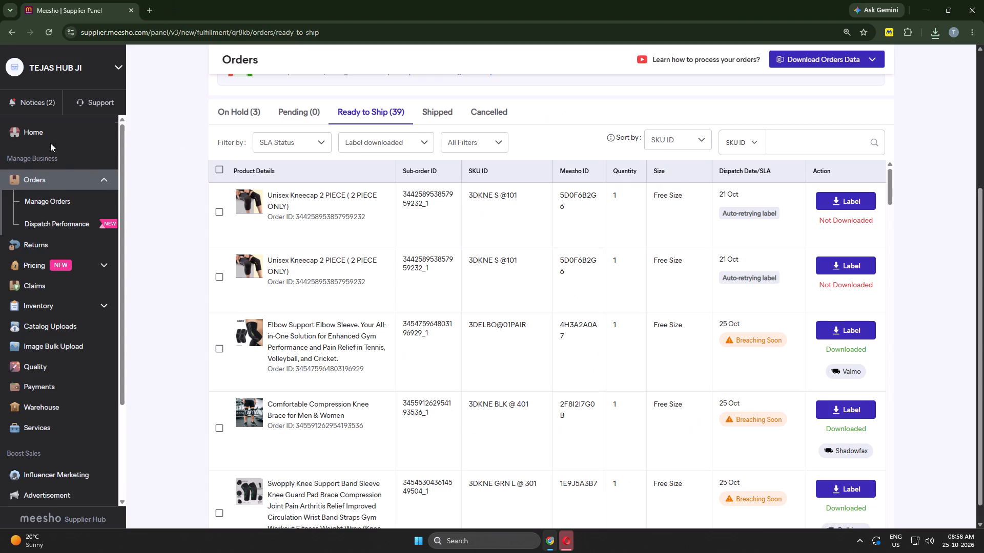
# Check the ready-to-ship, on-hold and pending order lists and the home dashboard for any remaining orders to process.
pyautogui.click(54, 125)
pyautogui.click(403, 194)
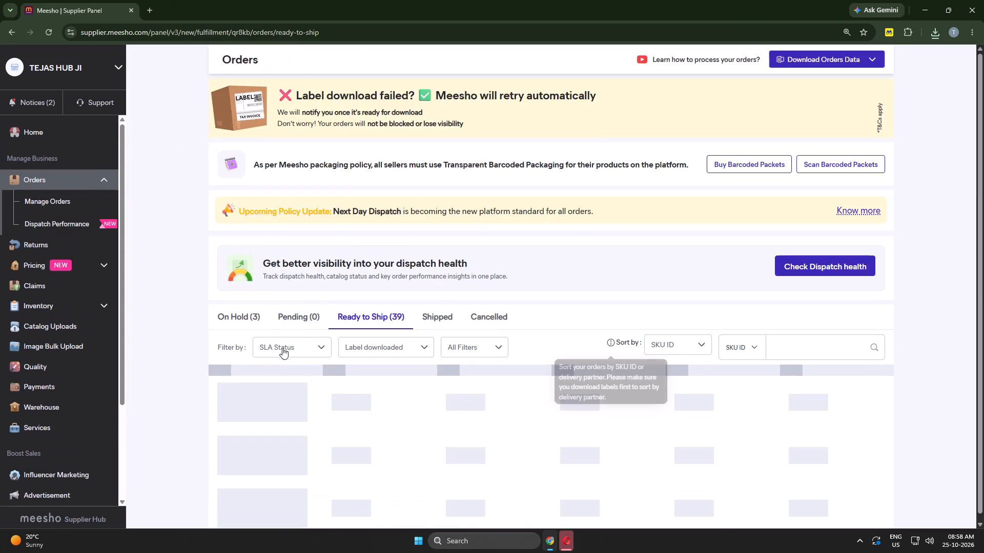
pyautogui.scroll(-1, 180, 374)
pyautogui.click(245, 221)
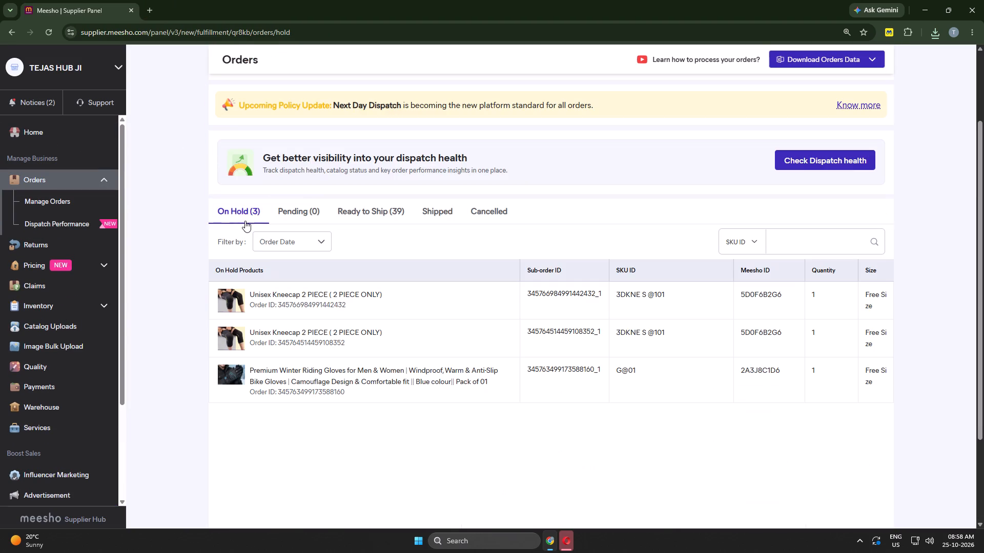
pyautogui.click(295, 210)
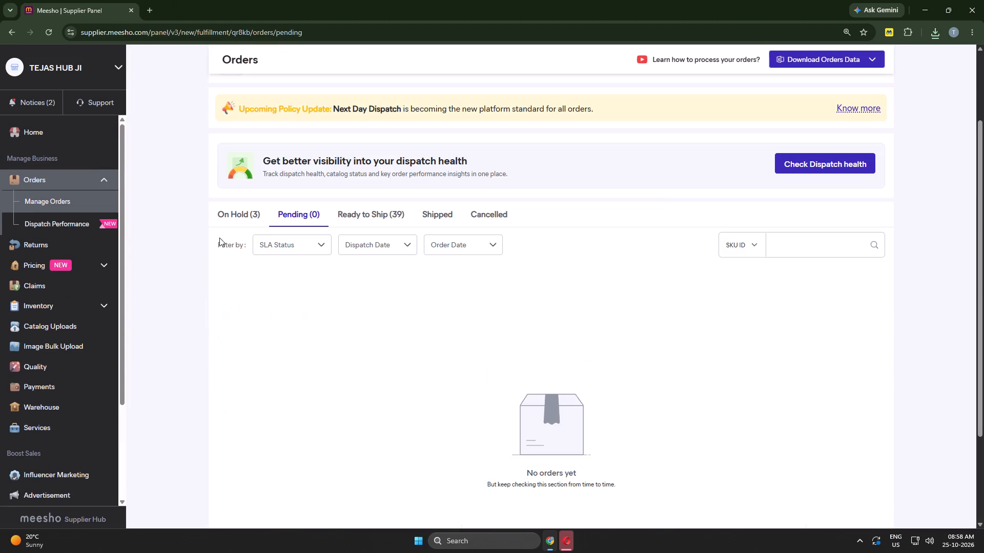
pyautogui.click(73, 136)
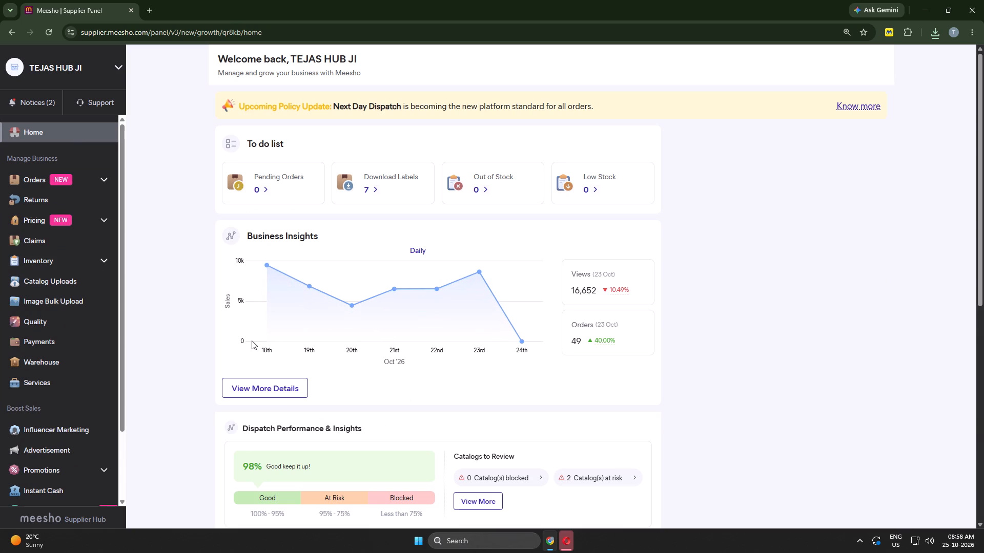
pyautogui.scroll(-1, 400, 360)
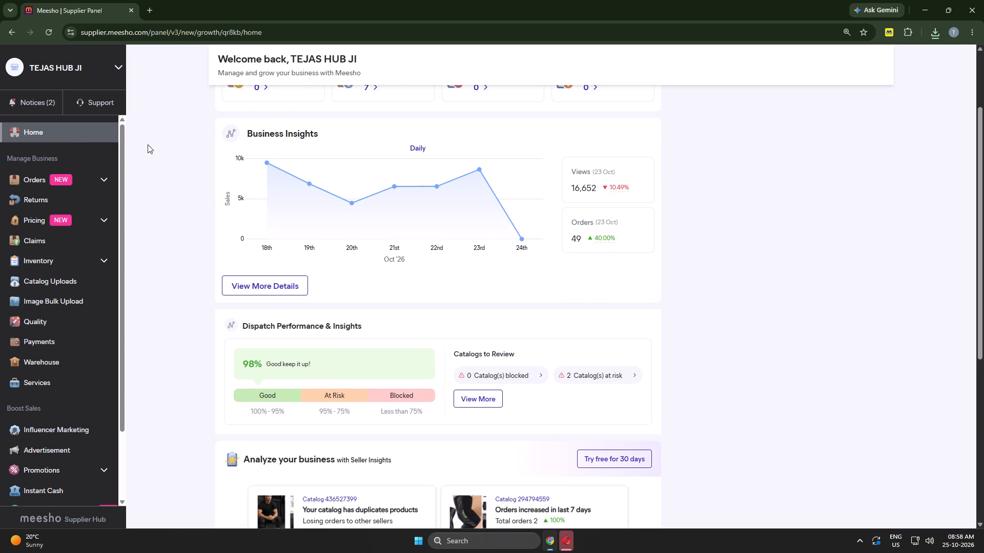
# Review the details and per-catalog ad performance of the live advertising campaign 3466160 - 24/10/2026, and return to the home dashboard.
pyautogui.click(20, 449)
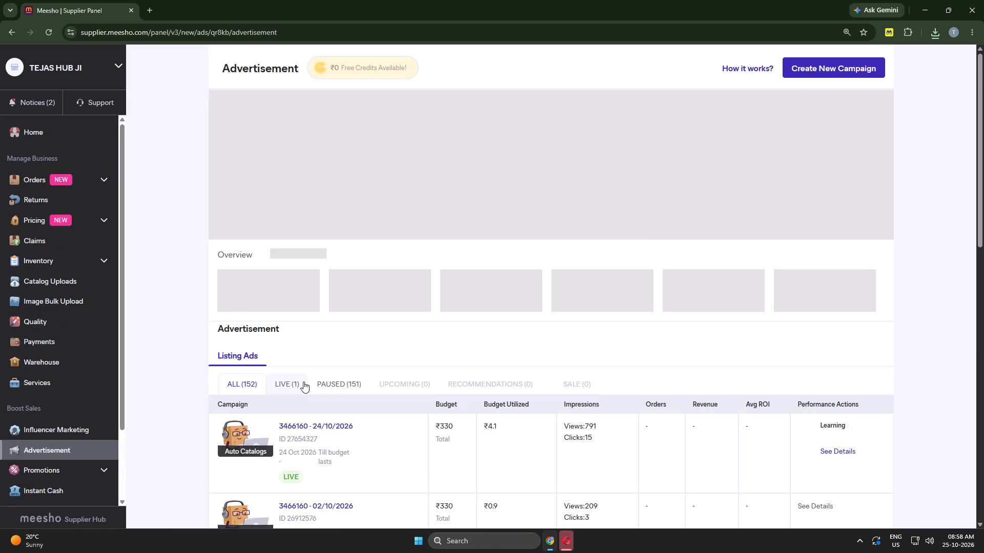
pyautogui.scroll(-1, 309, 394)
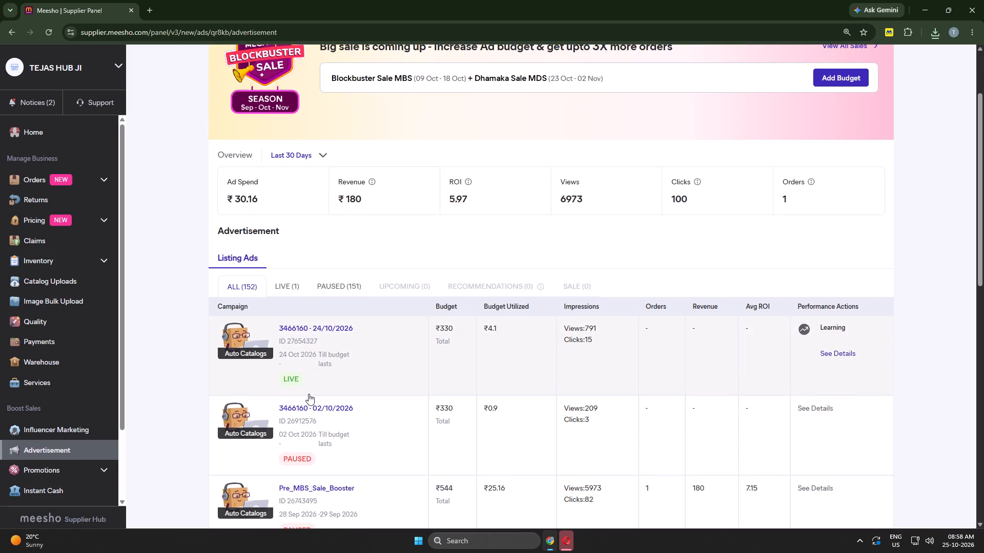
pyautogui.click(834, 350)
pyautogui.scroll(-3, 285, 332)
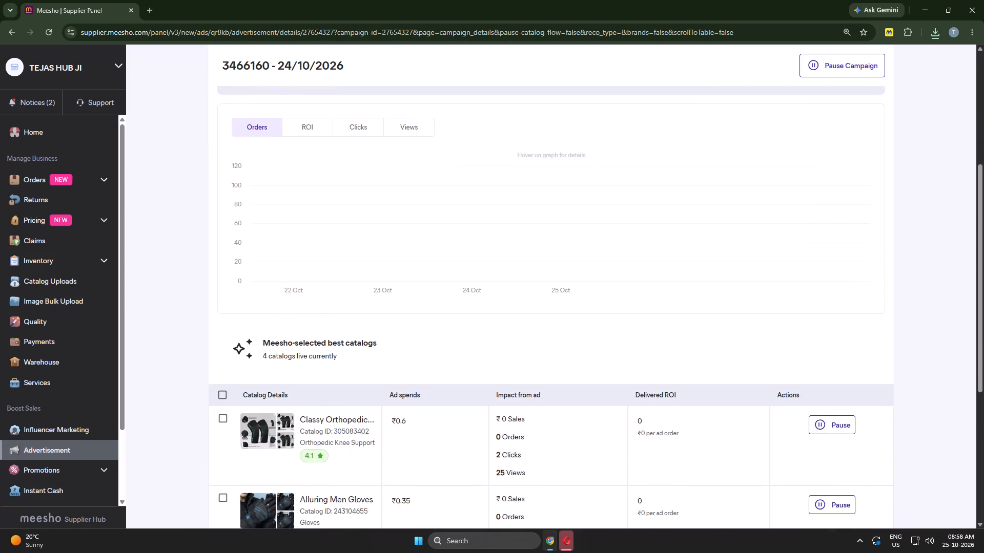
pyautogui.scroll(-1, 322, 344)
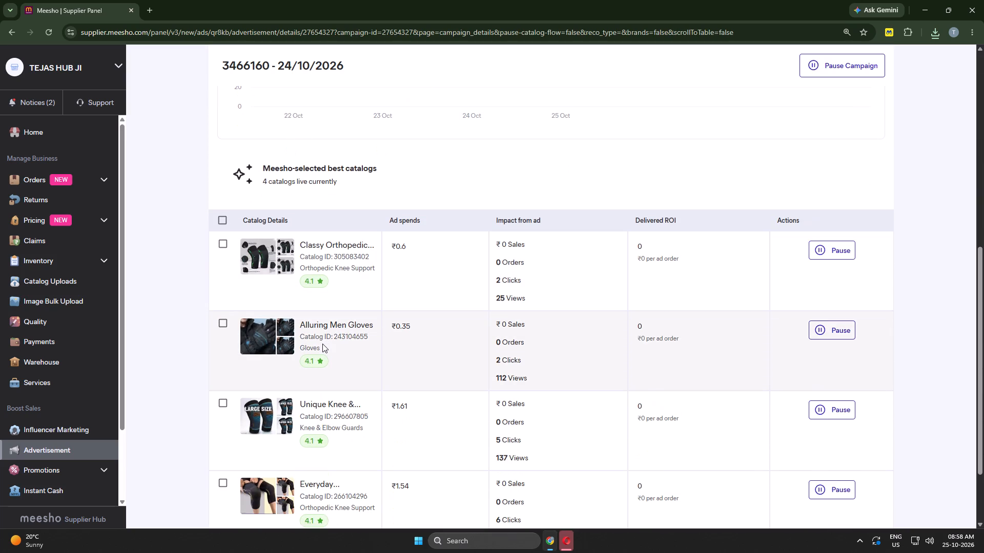
pyautogui.scroll(-1, 322, 344)
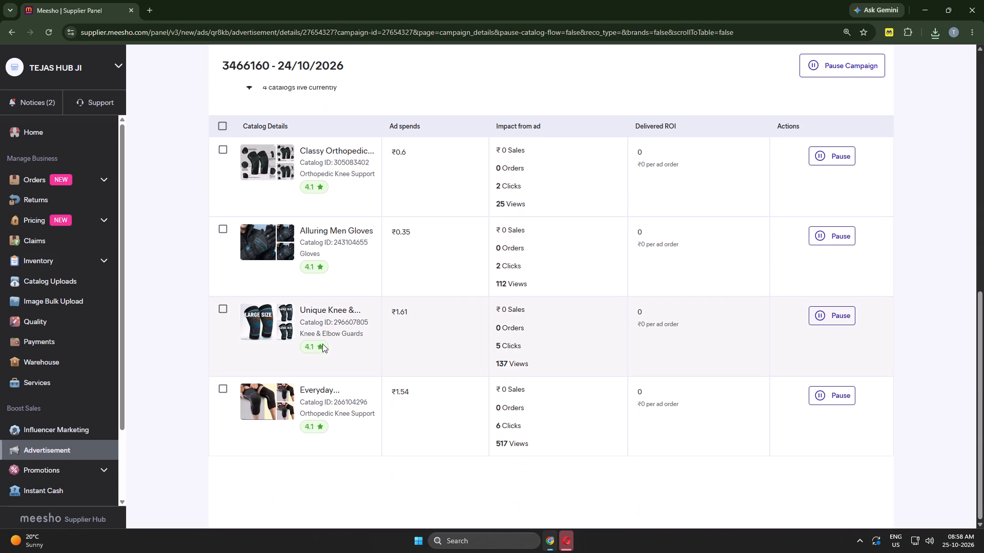
pyautogui.scroll(2, 322, 344)
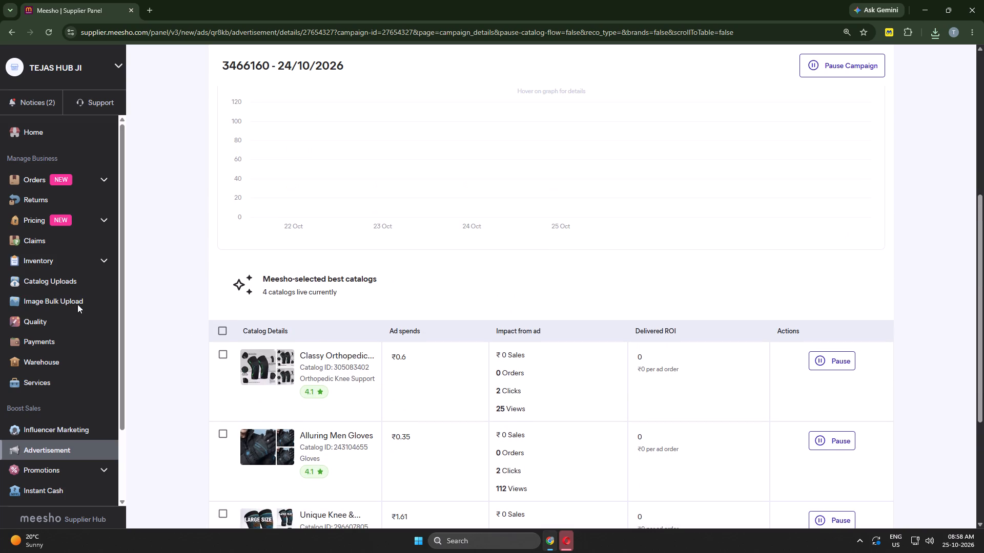
pyautogui.click(59, 138)
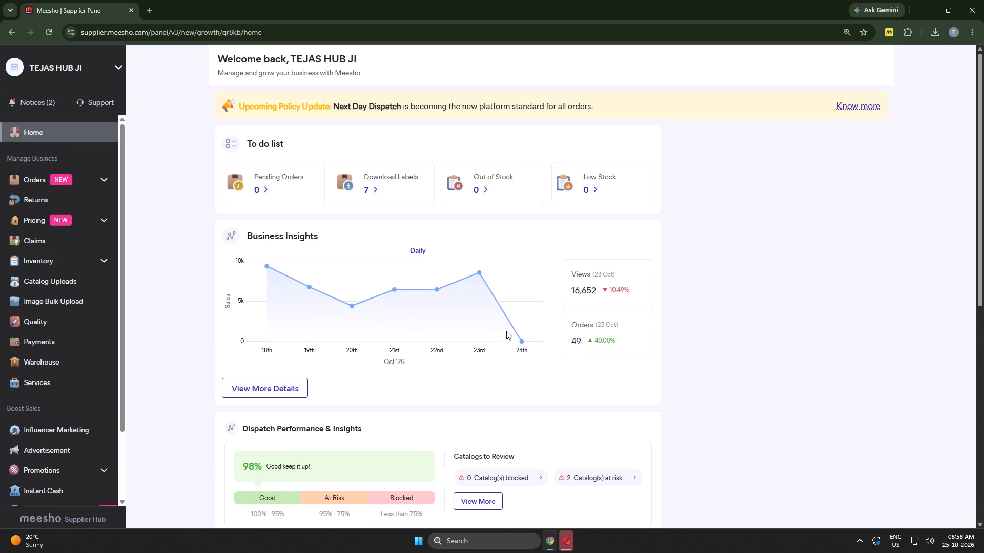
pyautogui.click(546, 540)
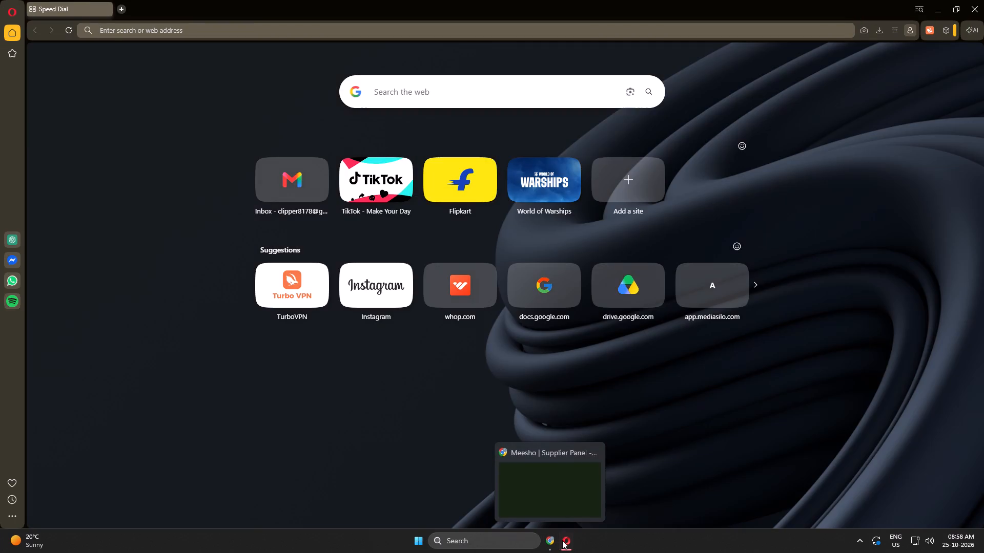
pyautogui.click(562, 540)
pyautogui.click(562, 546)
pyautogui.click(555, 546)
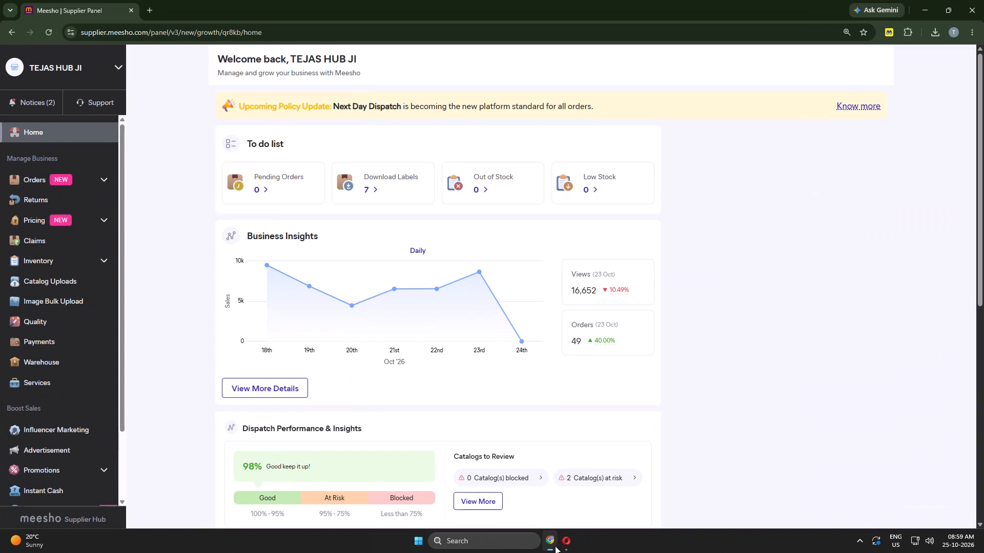
# Minimise the open browser windows, launch a maximised Chrome window with the Gekko profile, and load its Meesho supplier panel.
pyautogui.click(928, 12)
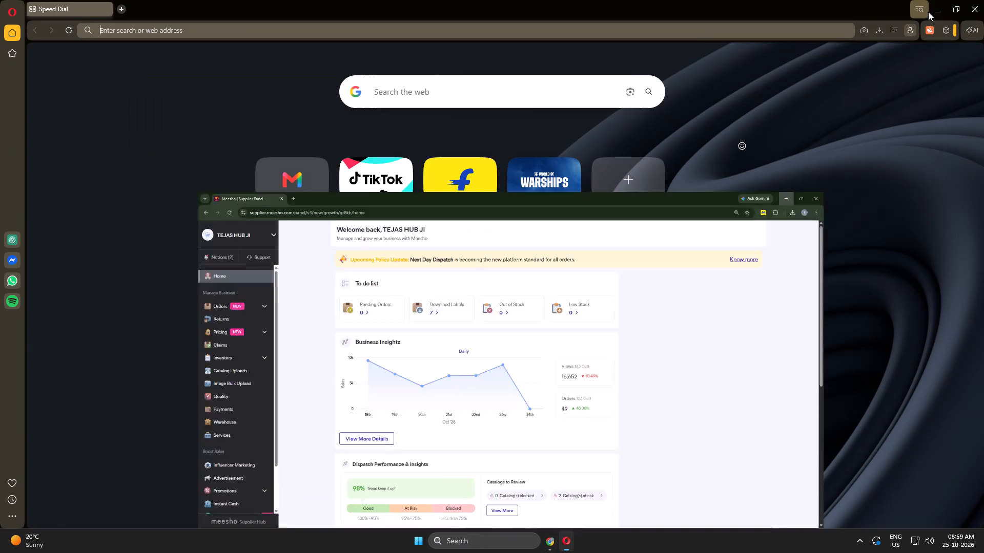
pyautogui.click(940, 12)
pyautogui.doubleClick(20, 153)
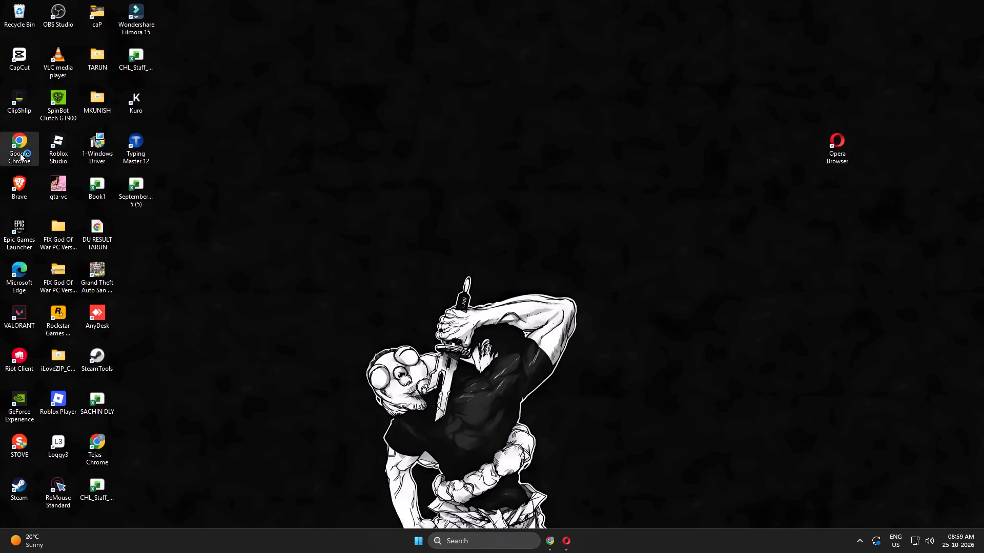
pyautogui.click(549, 267)
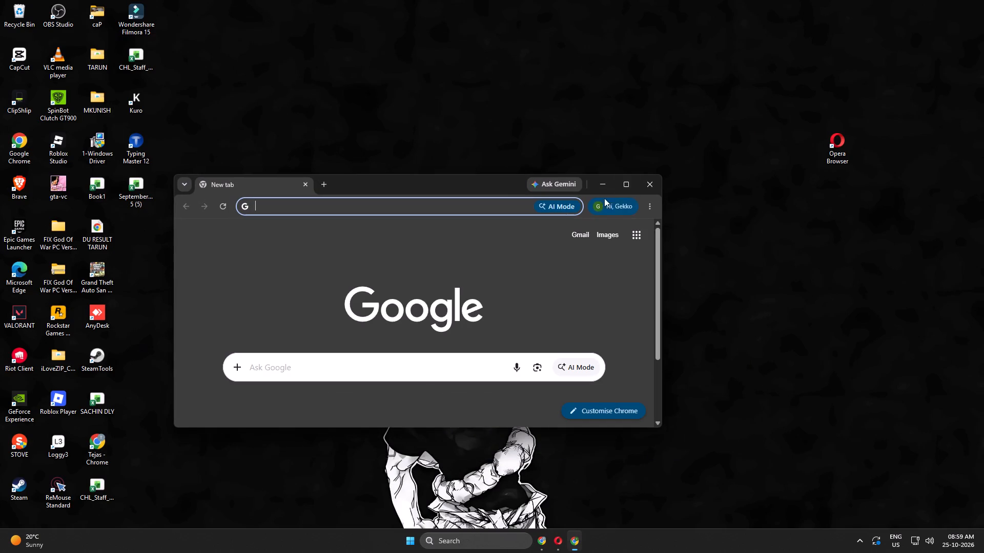
pyautogui.click(624, 181)
pyautogui.click(186, 230)
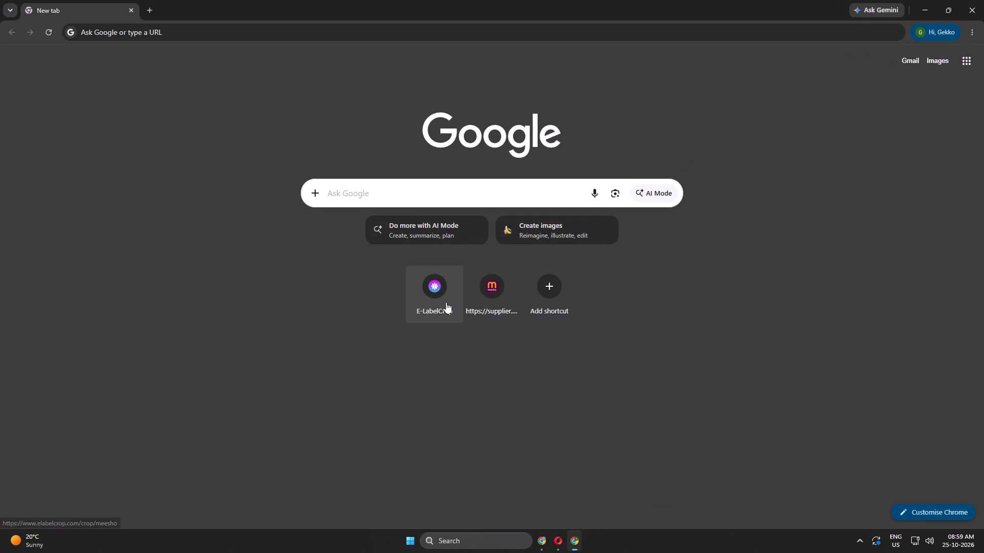
pyautogui.click(497, 299)
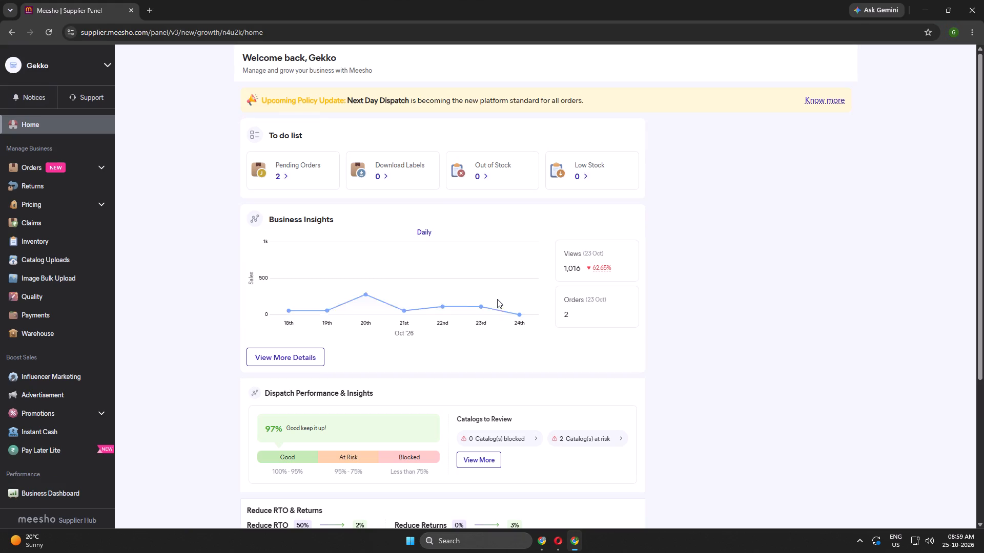
# Check the Gekko account's pending and on-hold orders and preview the product image of the Knee Support Compression Sleeves order.
pyautogui.click(296, 169)
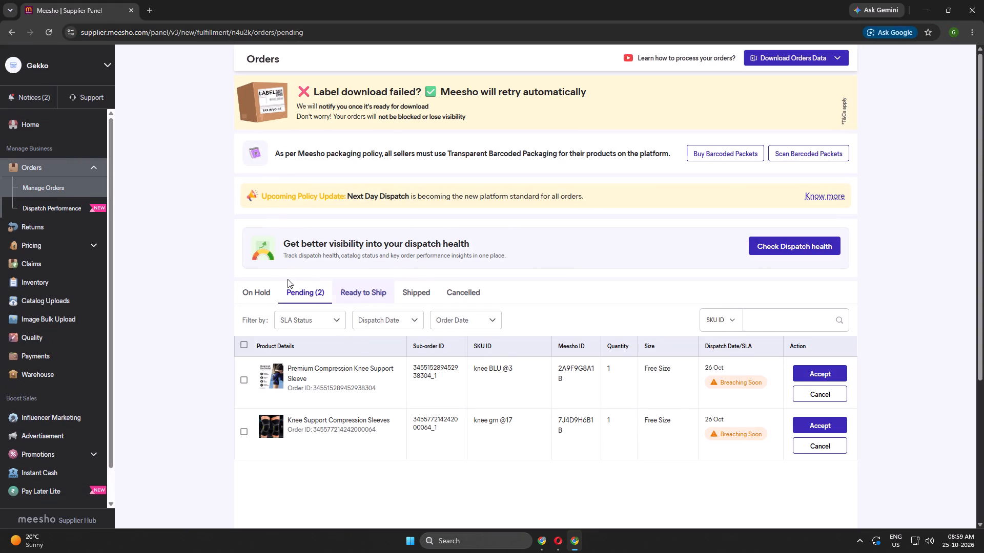
pyautogui.click(258, 288)
pyautogui.click(317, 290)
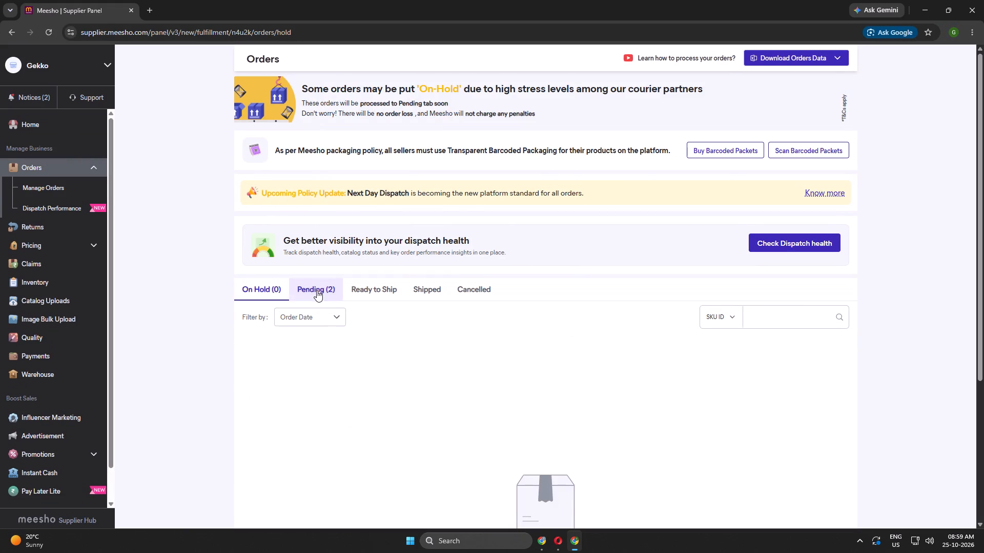
pyautogui.click(276, 421)
pyautogui.click(129, 368)
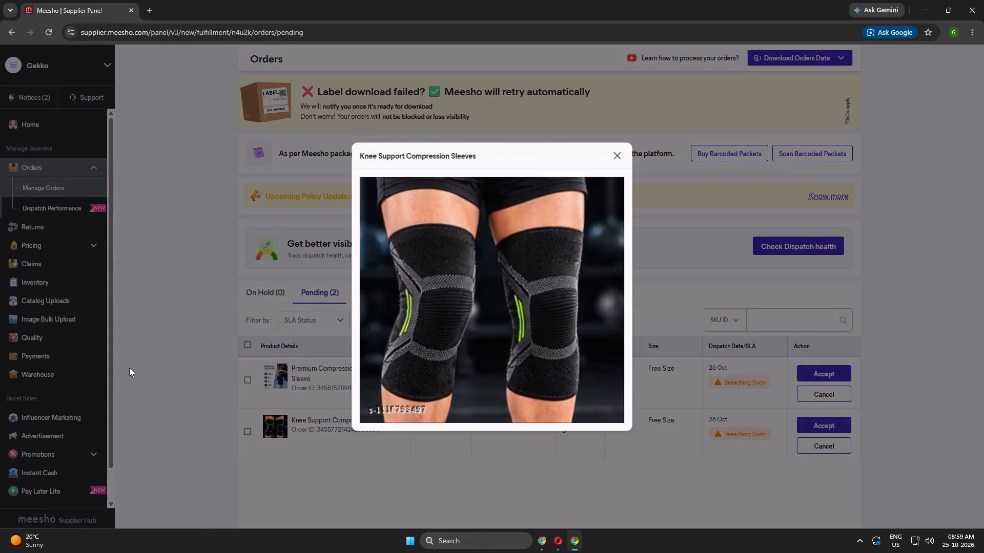
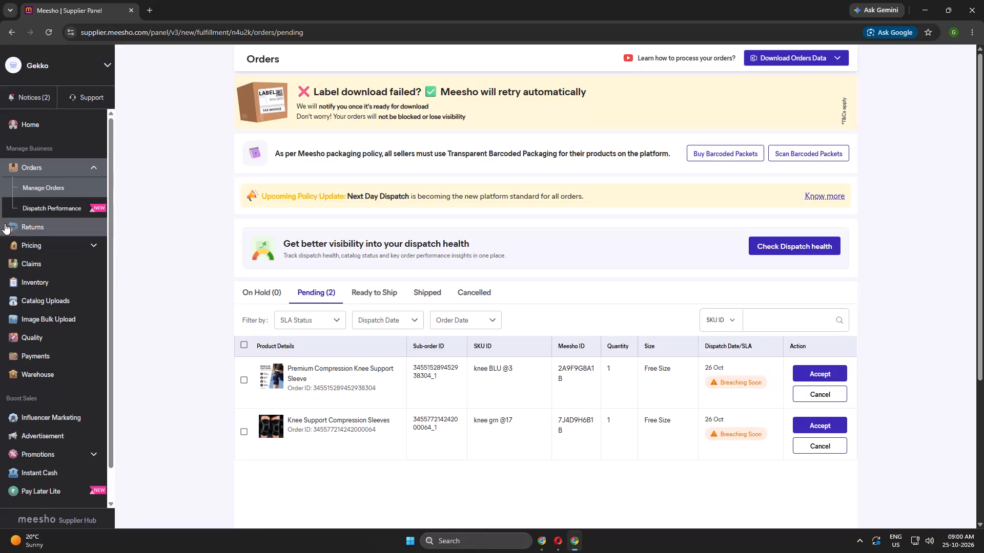
# Accept both pending orders in the Gekko account together, and dismiss the acceptance notice.
pyautogui.click(39, 120)
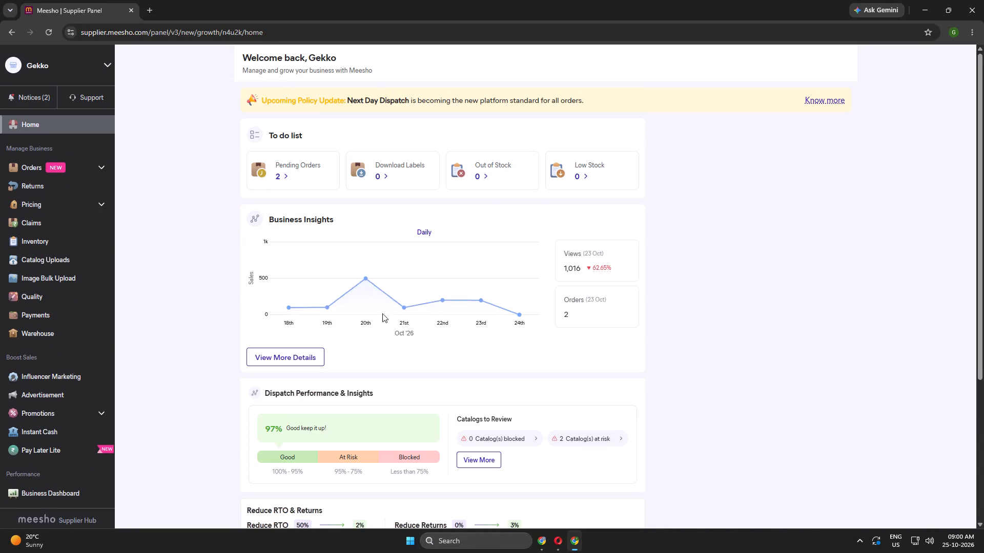
pyautogui.click(315, 190)
pyautogui.click(312, 184)
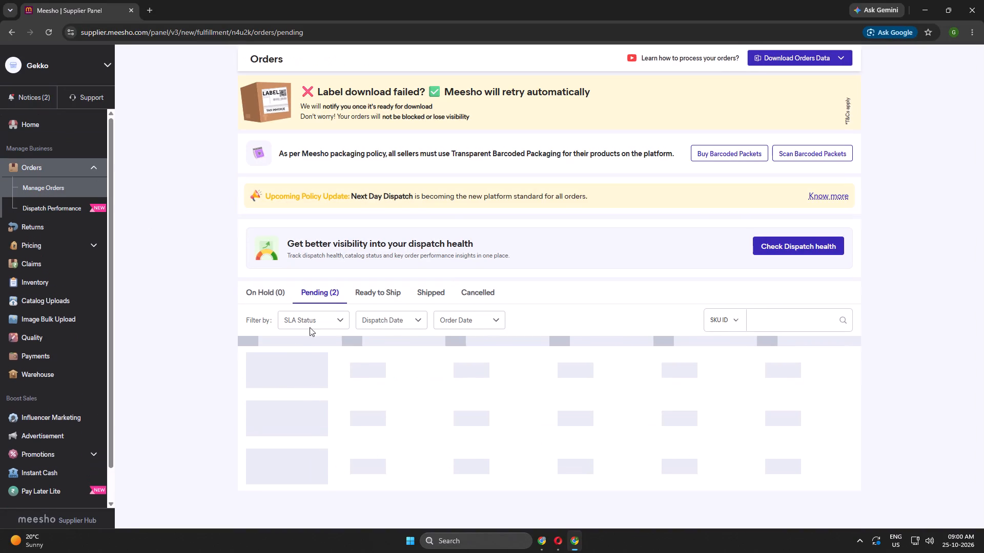
pyautogui.click(281, 292)
pyautogui.click(319, 293)
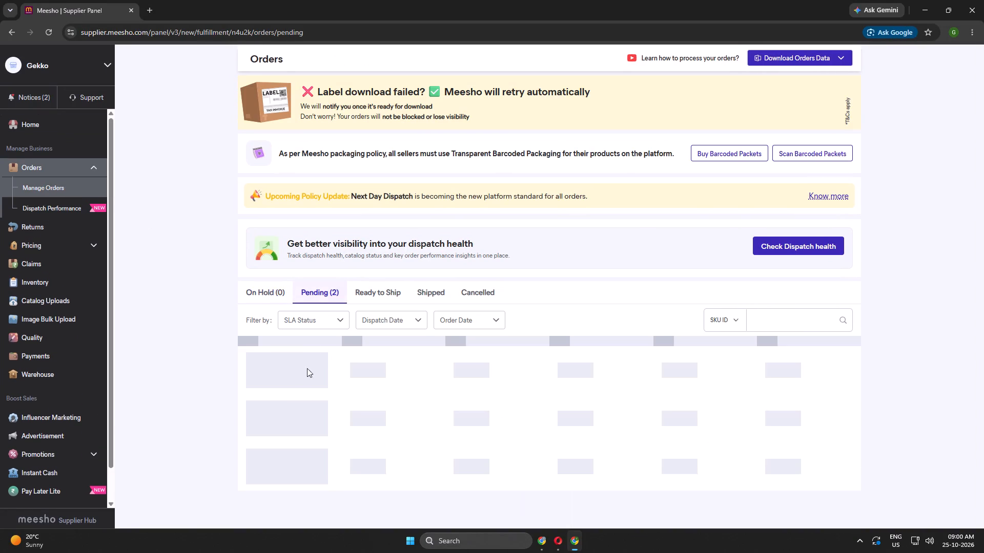
pyautogui.click(245, 346)
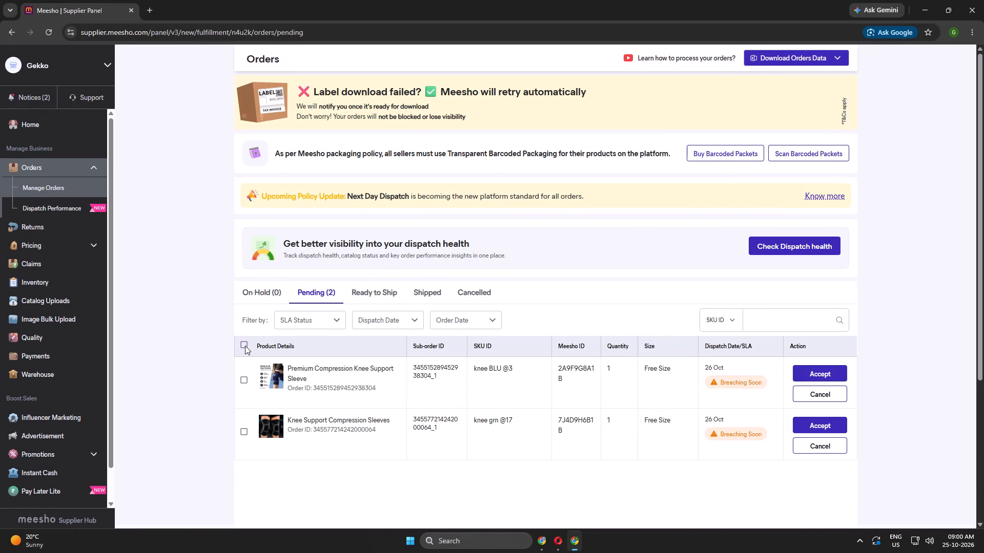
pyautogui.click(891, 508)
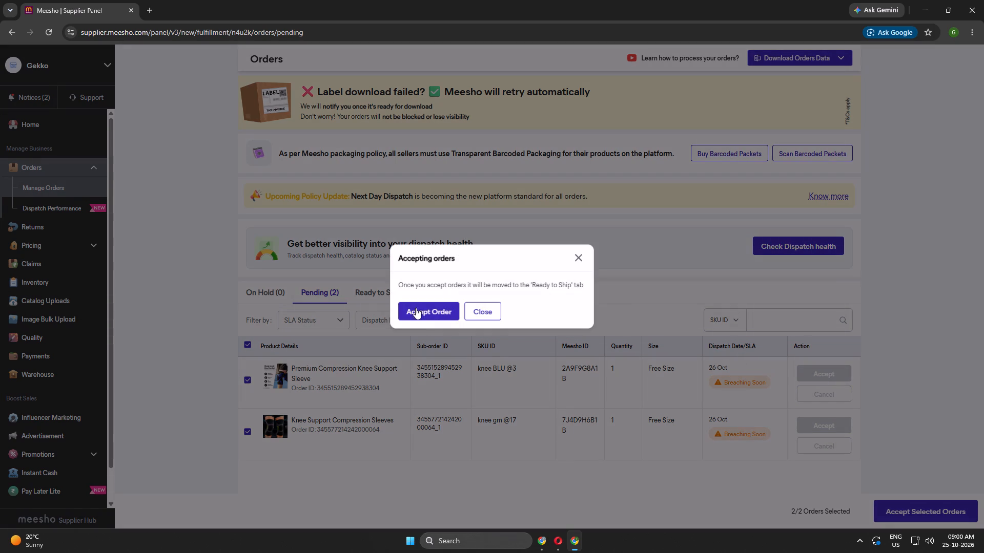
pyautogui.click(413, 312)
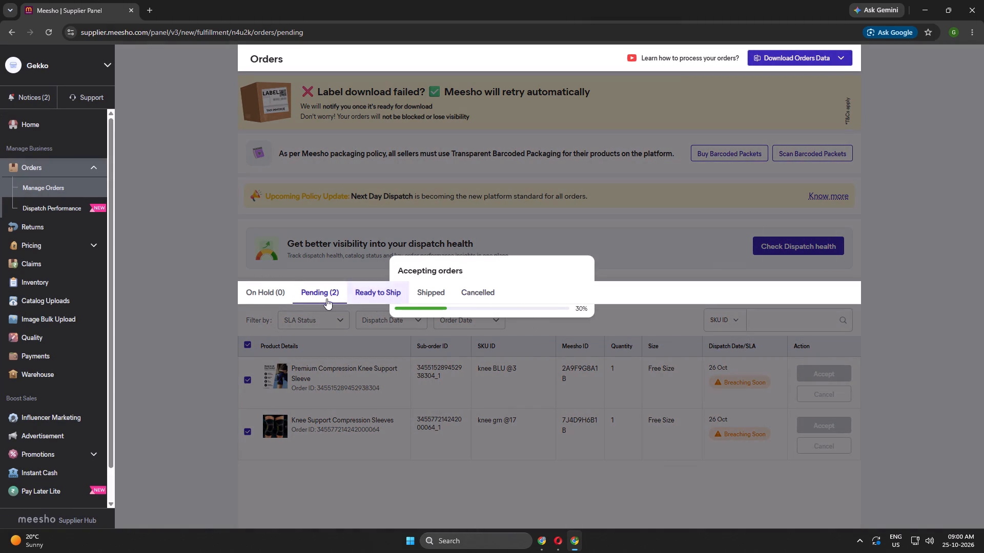
pyautogui.click(359, 294)
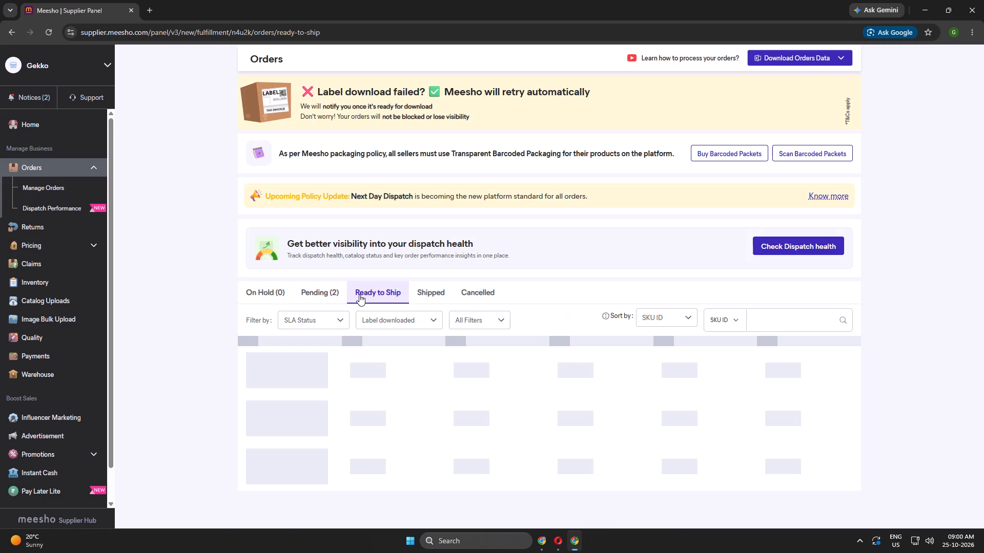
pyautogui.click(335, 293)
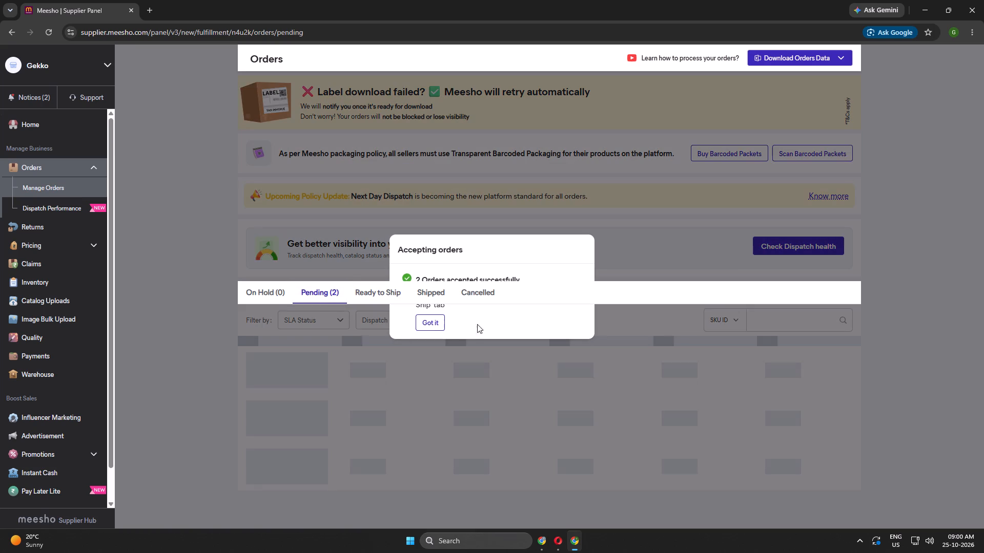
pyautogui.click(428, 321)
# Generate and download the shipping labels for both ready-to-ship knee support orders, and load the E-LabelCrop Meesho page in a new tab.
pyautogui.click(388, 293)
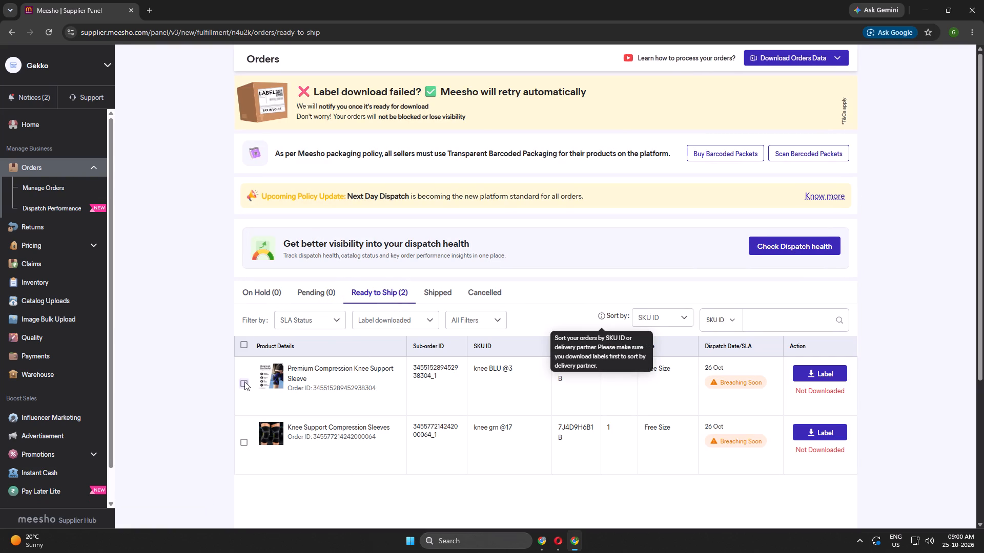
pyautogui.click(244, 381)
pyautogui.click(243, 448)
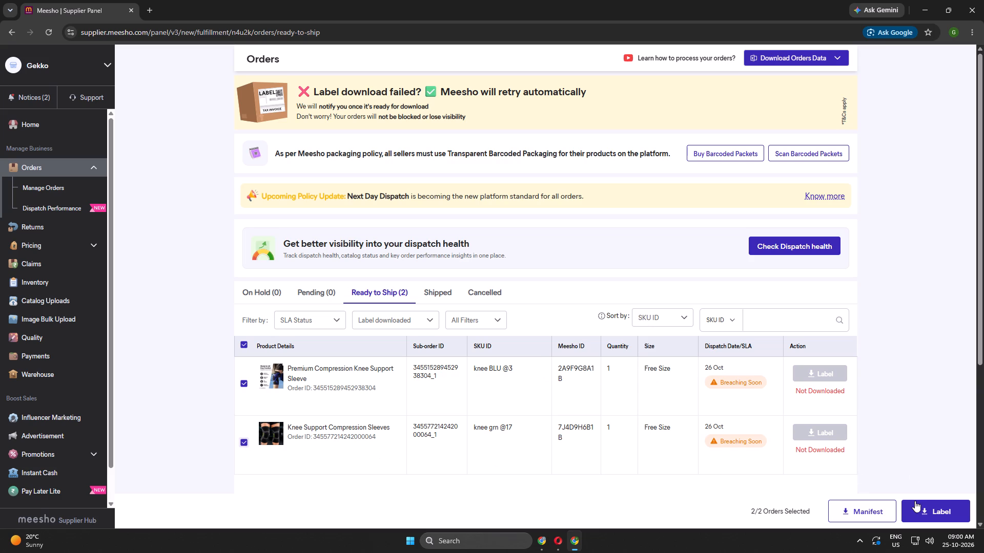
pyautogui.click(915, 502)
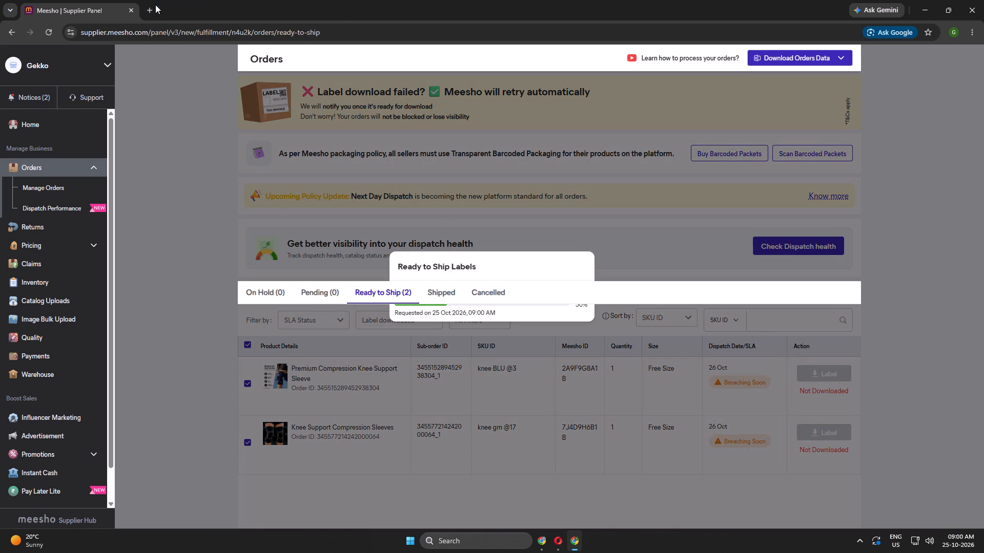
pyautogui.click(152, 8)
pyautogui.click(444, 297)
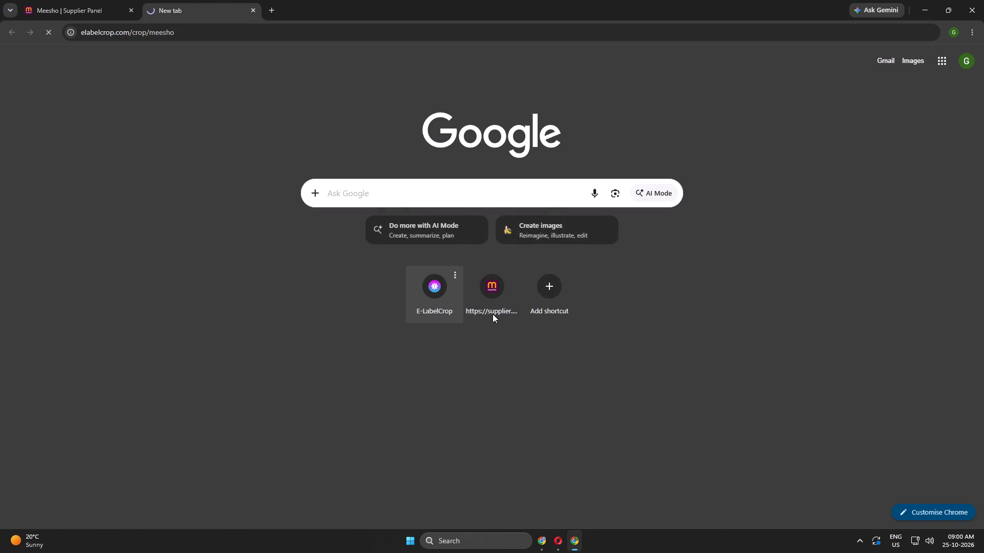
pyautogui.click(54, 7)
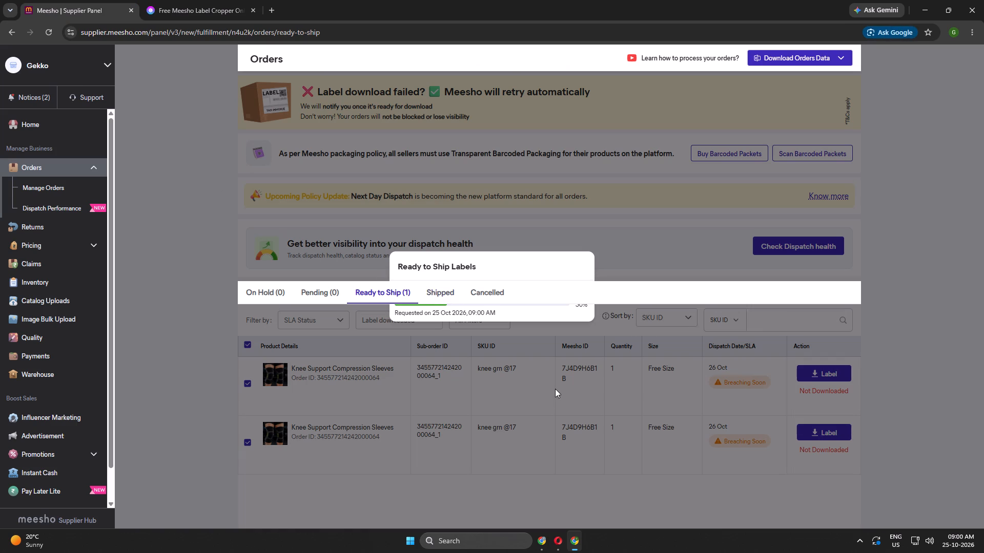
pyautogui.click(983, 127)
pyautogui.click(945, 140)
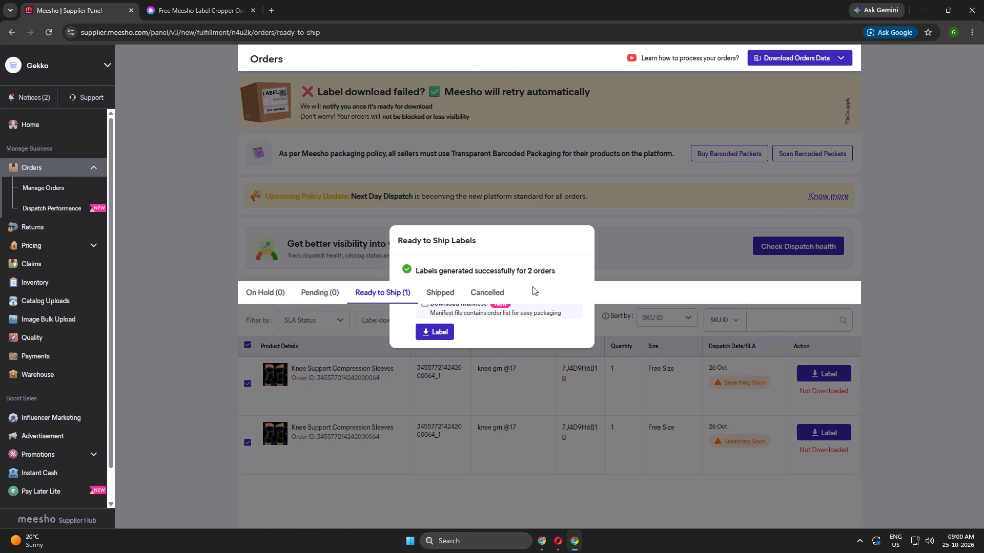
pyautogui.click(430, 328)
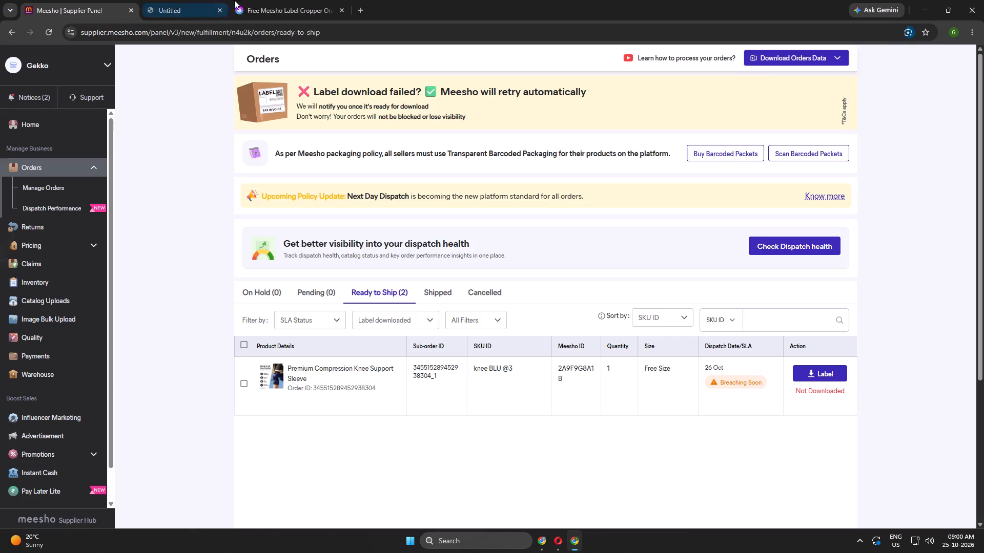
# Crop the newly downloaded Meesho label PDF in E-LabelCrop with SKU sorting enabled.
pyautogui.click(177, 8)
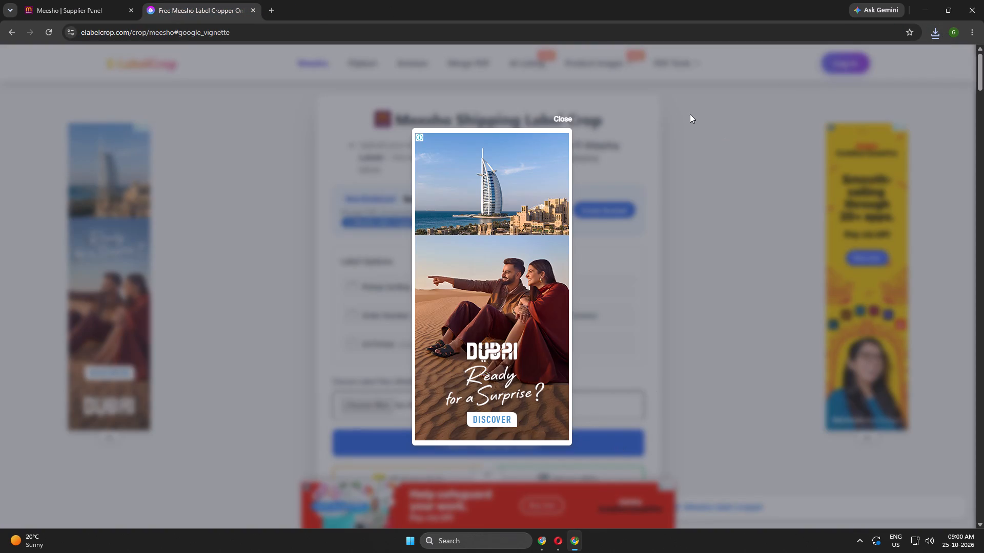
pyautogui.click(564, 115)
pyautogui.click(501, 410)
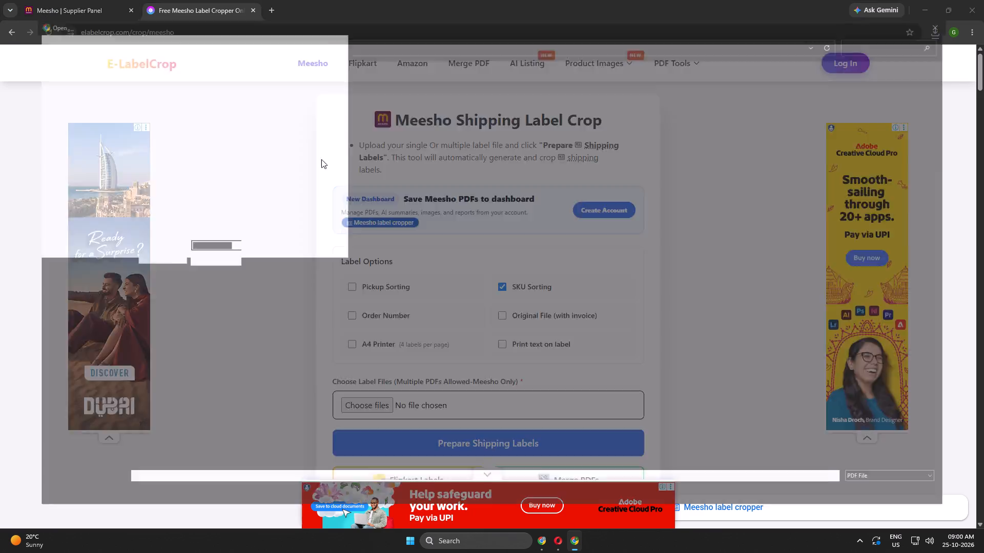
pyautogui.doubleClick(114, 112)
pyautogui.scroll(-2, 386, 347)
pyautogui.click(468, 237)
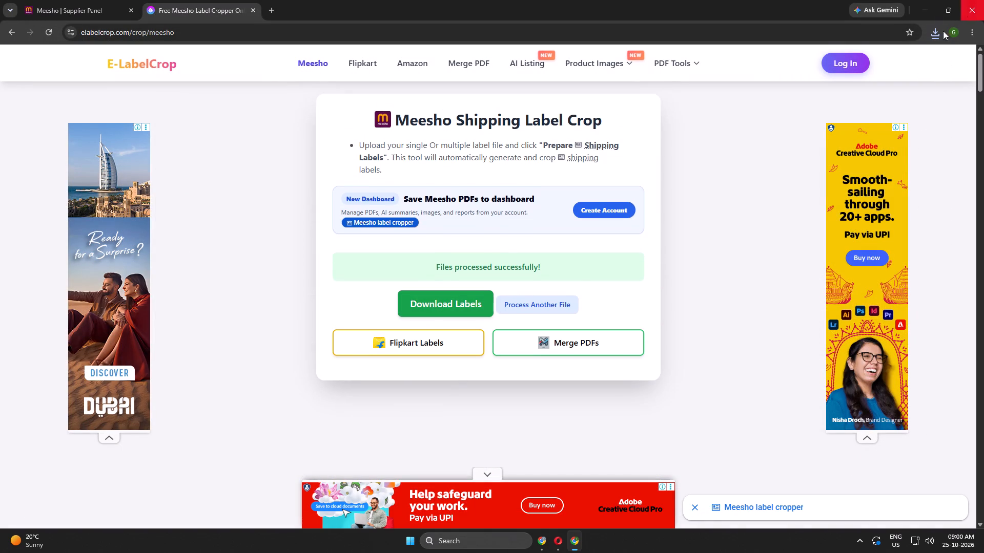
# Open the cropped file MeeshoCrop_2026-10-25.pdf in its own tab, print it, and close the cropper and PDF tabs.
pyautogui.click(933, 33)
pyautogui.moveTo(840, 75); pyautogui.dragTo(700, 48)
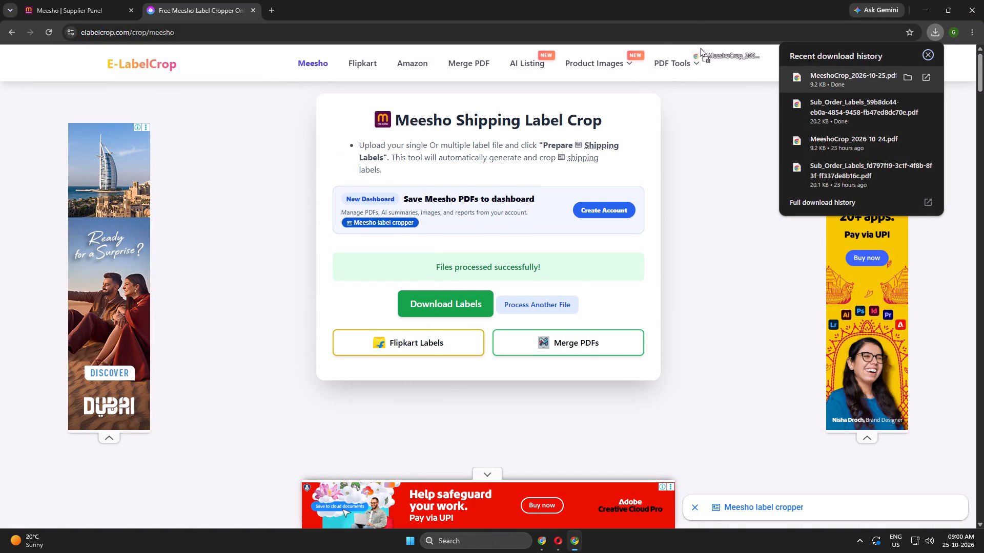
pyautogui.moveTo(700, 48); pyautogui.dragTo(620, 0)
pyautogui.click(948, 60)
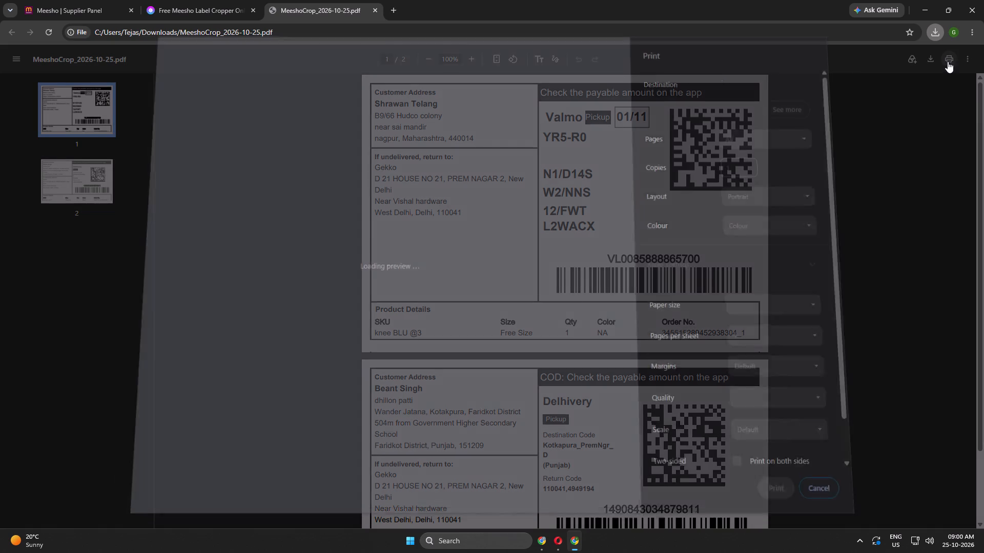
pyautogui.click(757, 463)
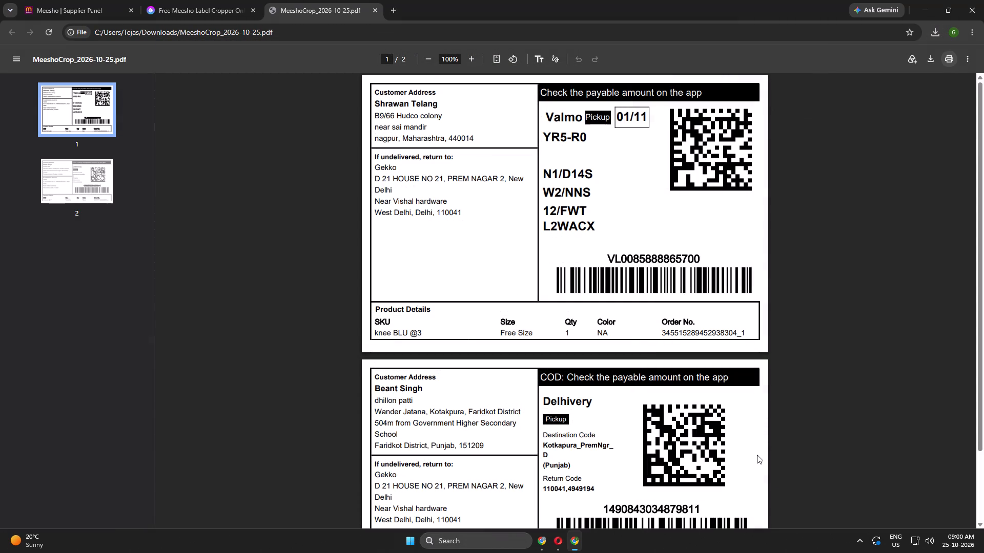
pyautogui.click(253, 10)
pyautogui.click(253, 10)
# Check the Gekko account's dashboard and its pending, ready-to-ship and on-hold order lists for remaining orders.
pyautogui.click(56, 132)
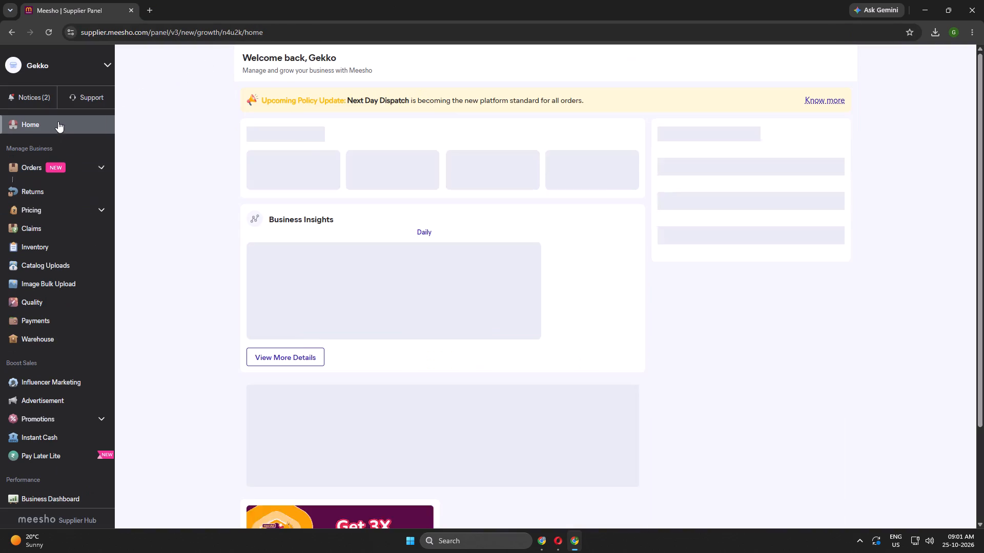
pyautogui.click(58, 120)
pyautogui.click(302, 170)
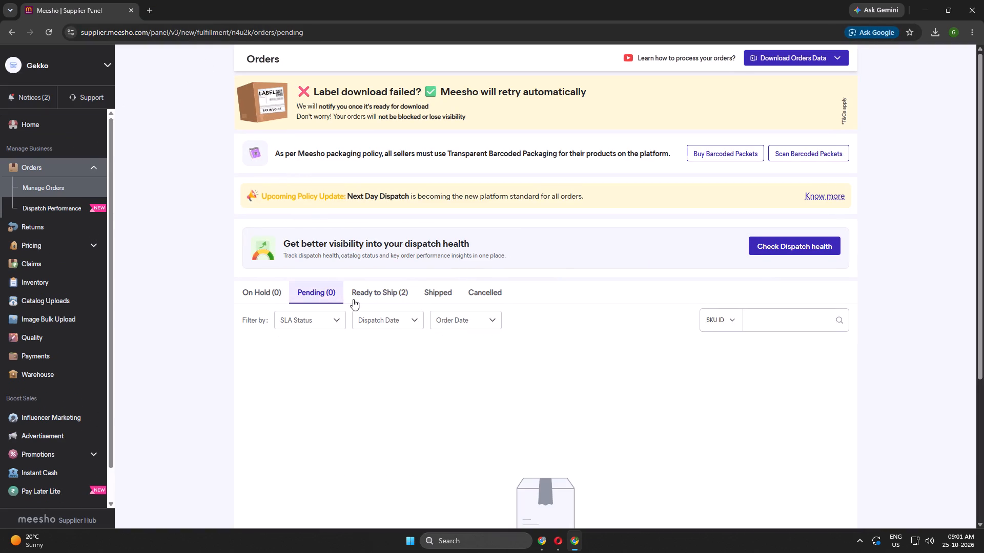
pyautogui.click(375, 293)
pyautogui.click(263, 296)
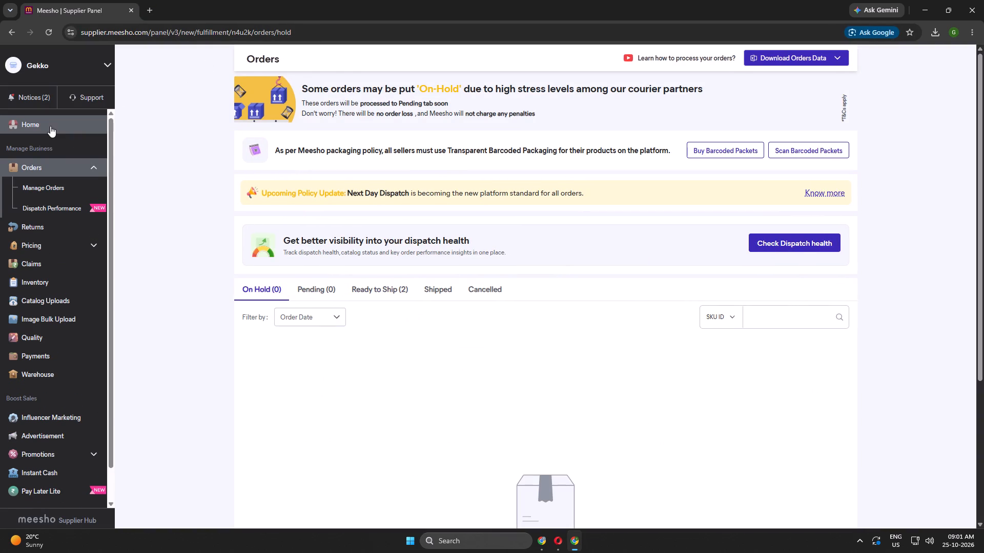
pyautogui.click(51, 120)
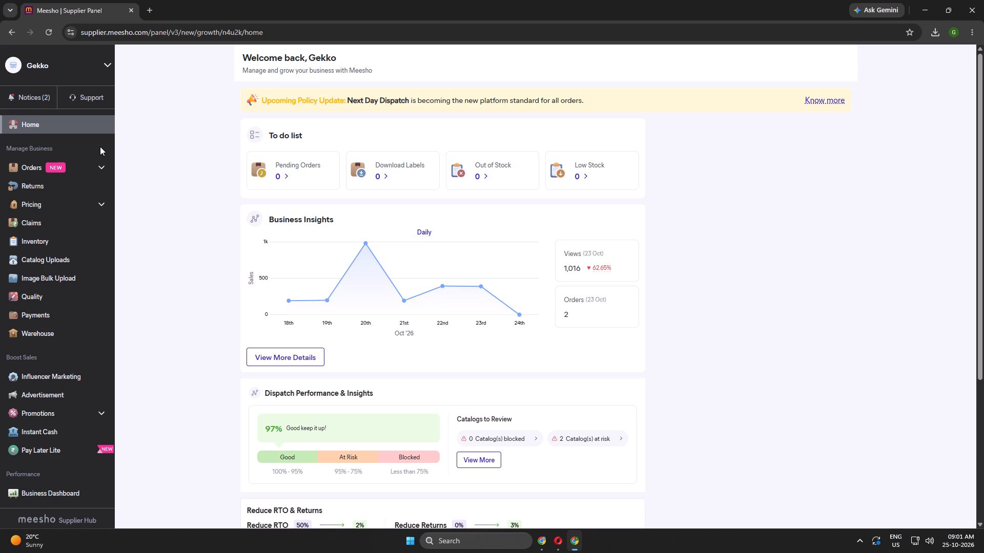
# Switch to the TEJAS HUB JI account's window, check its ready-to-ship, pending and on-hold orders, and return to its home dashboard.
pyautogui.click(545, 551)
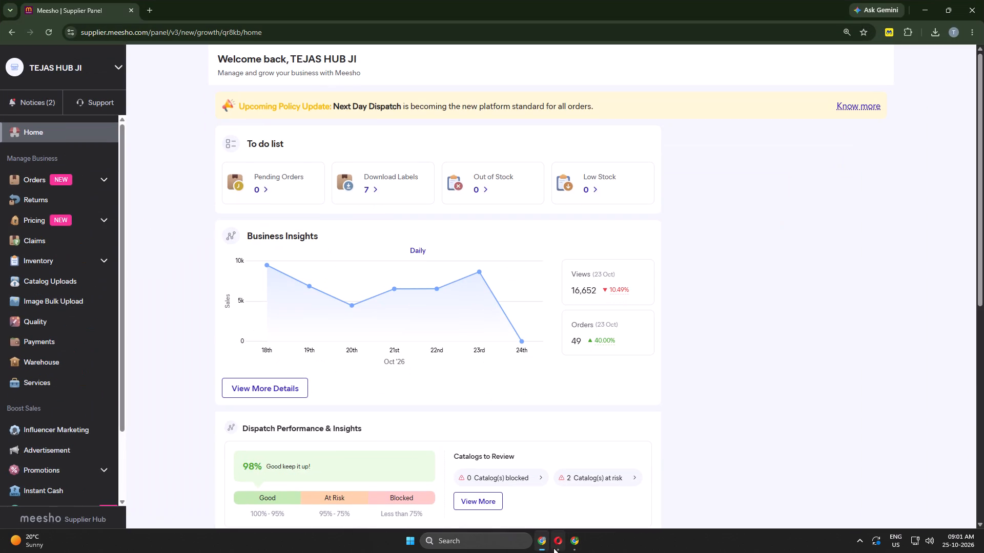
pyautogui.click(555, 547)
pyautogui.click(571, 548)
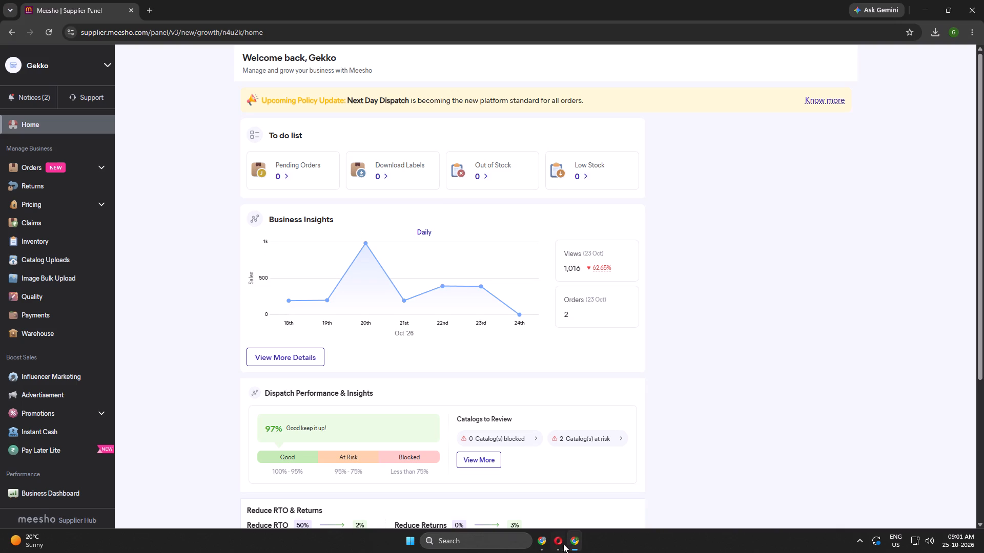
pyautogui.click(542, 546)
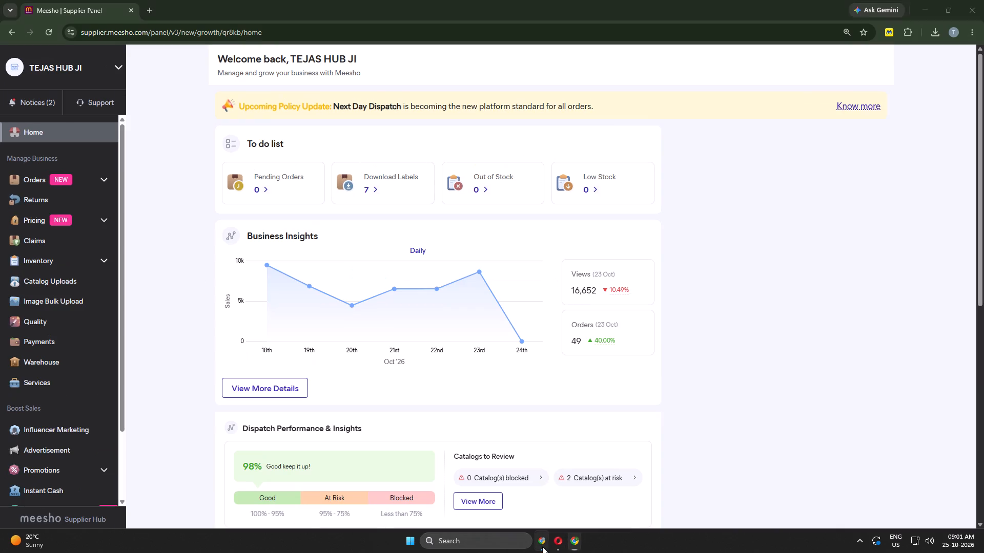
pyautogui.click(370, 182)
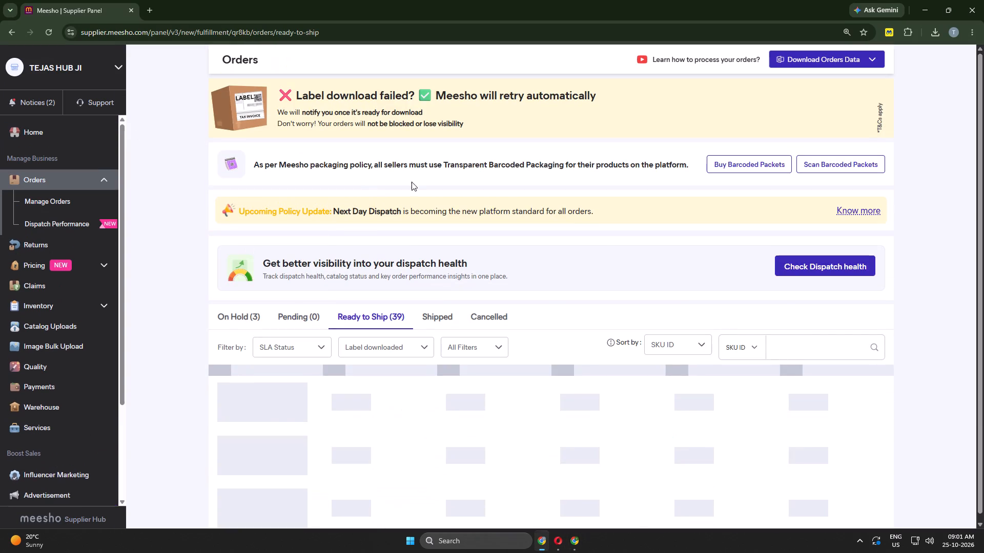
pyautogui.click(288, 313)
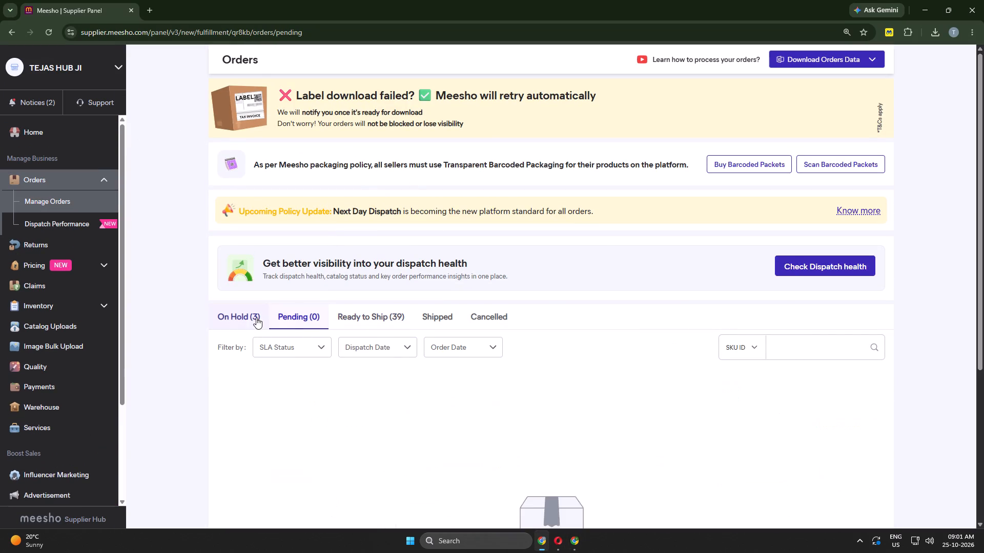
pyautogui.click(237, 319)
pyautogui.click(298, 318)
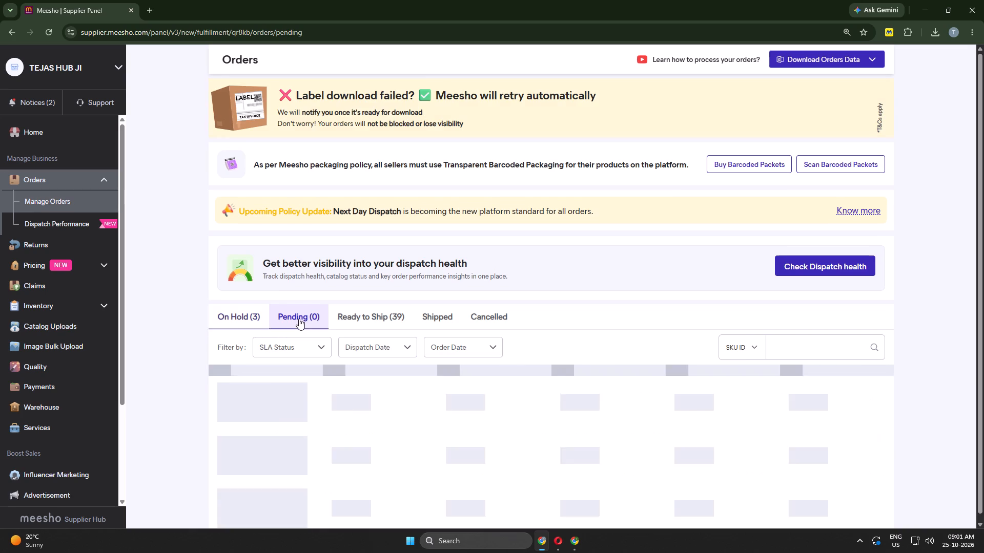
pyautogui.click(354, 317)
pyautogui.click(308, 317)
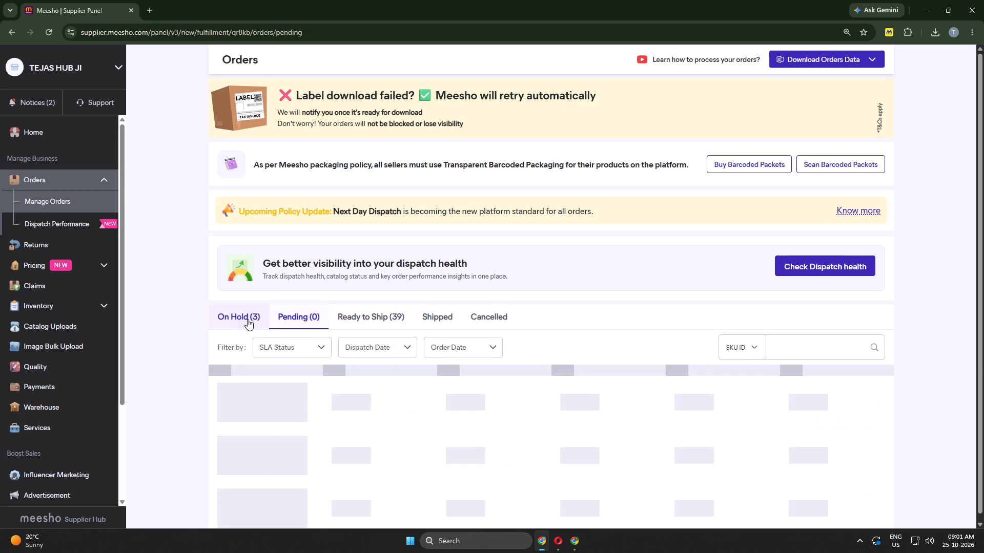
pyautogui.click(247, 319)
pyautogui.click(39, 132)
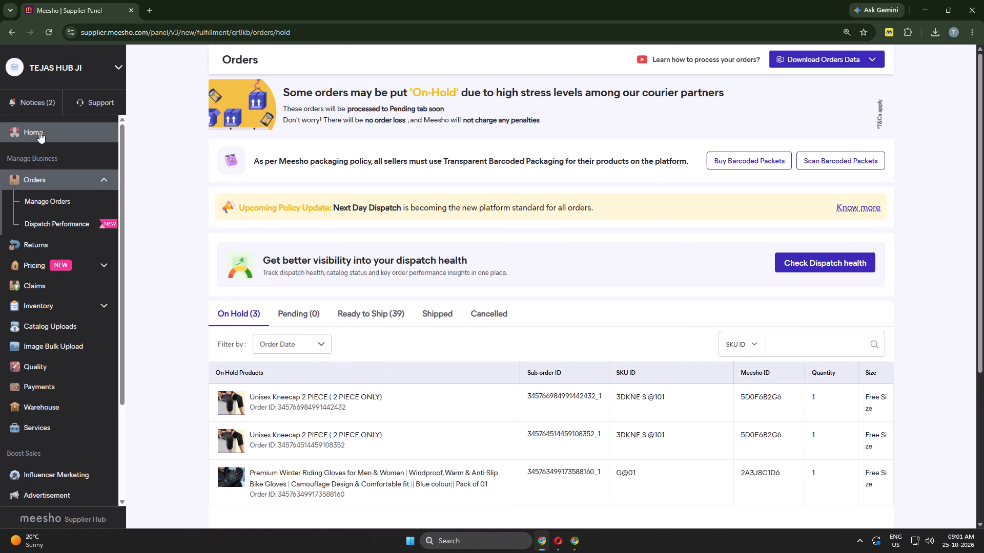
# Minimise both Chrome windows and the Opera window to reach the desktop.
pyautogui.click(918, 8)
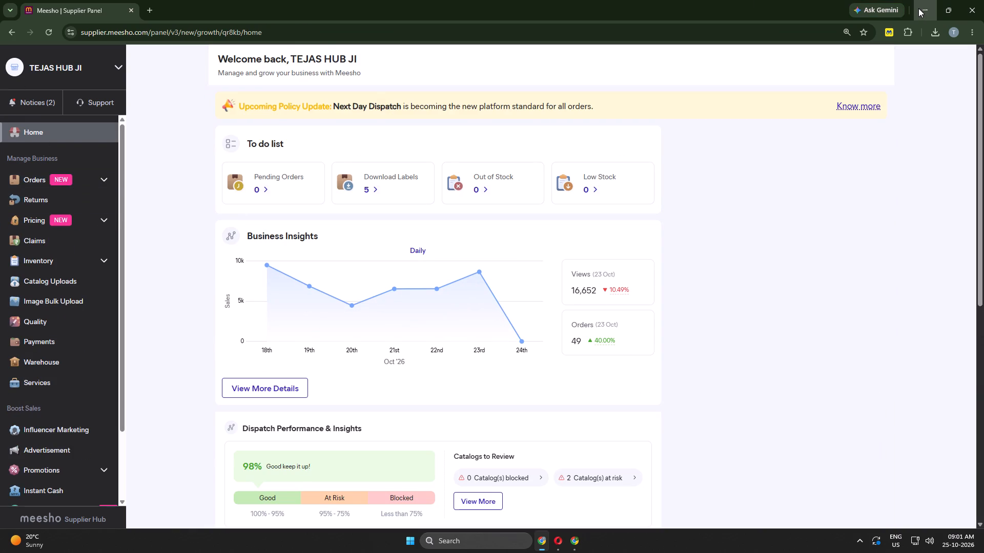
pyautogui.click(918, 8)
pyautogui.click(930, 10)
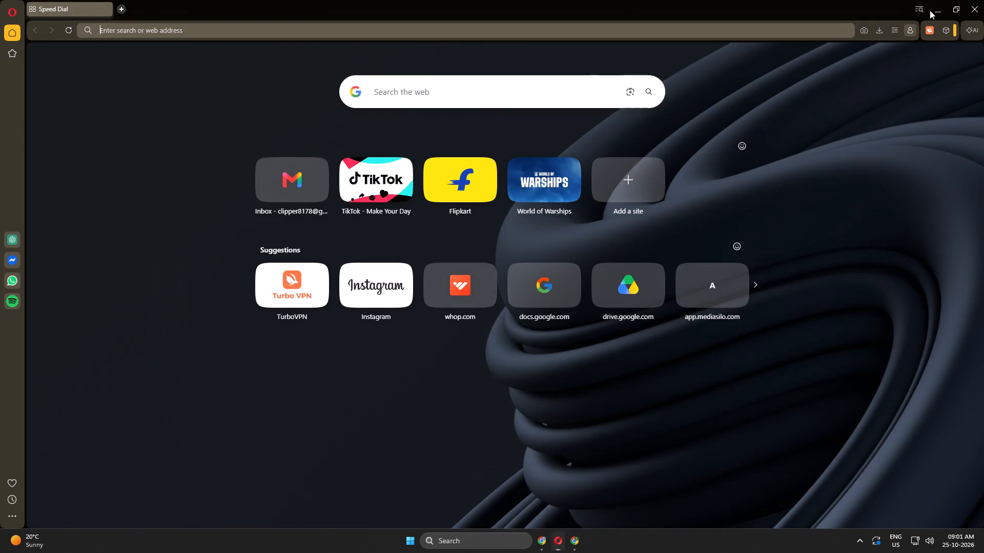
# Launch Brave from the desktop, maximise its window with the YouTube song Likhe Jo Khat Tujhe, and minimise it.
pyautogui.doubleClick(22, 193)
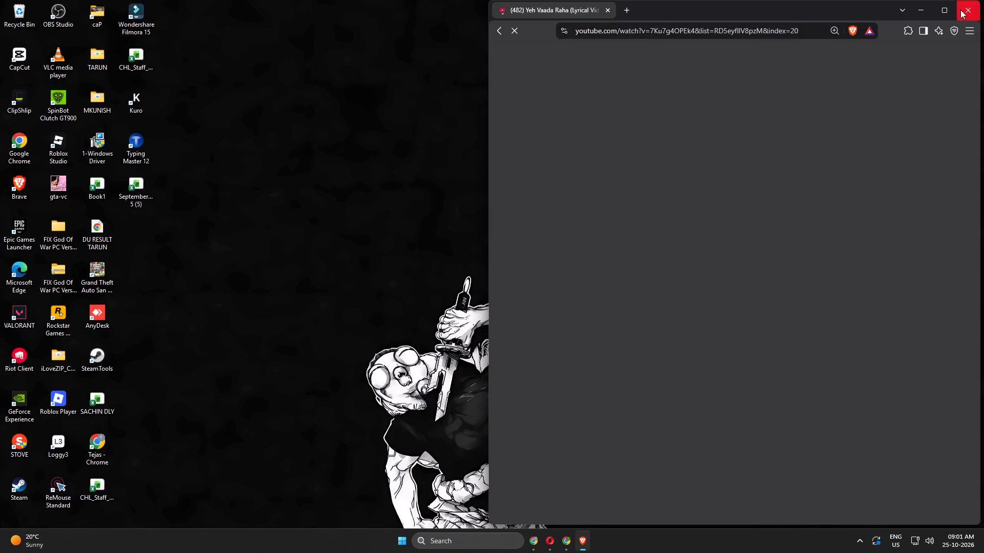
pyautogui.click(944, 12)
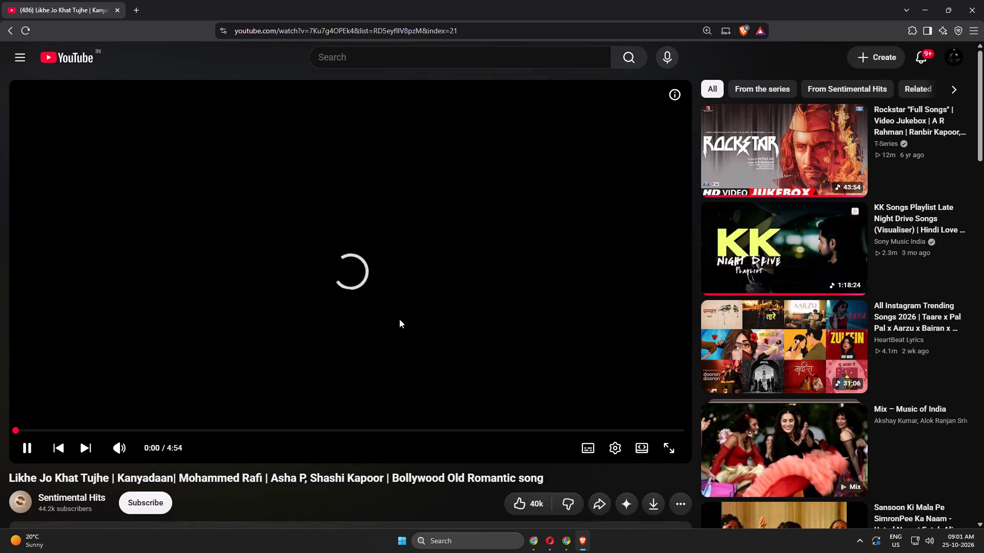
pyautogui.click(399, 319)
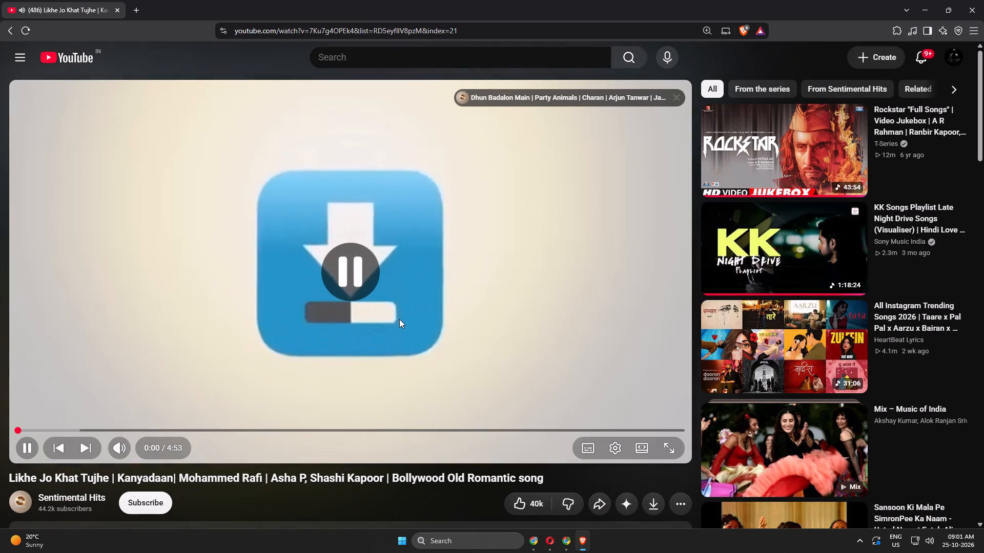
pyautogui.click(935, 13)
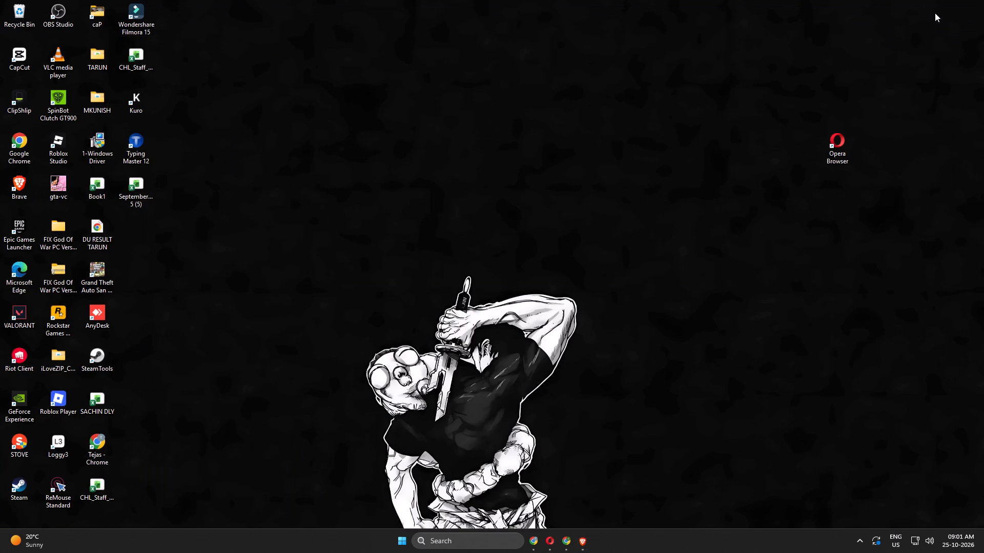
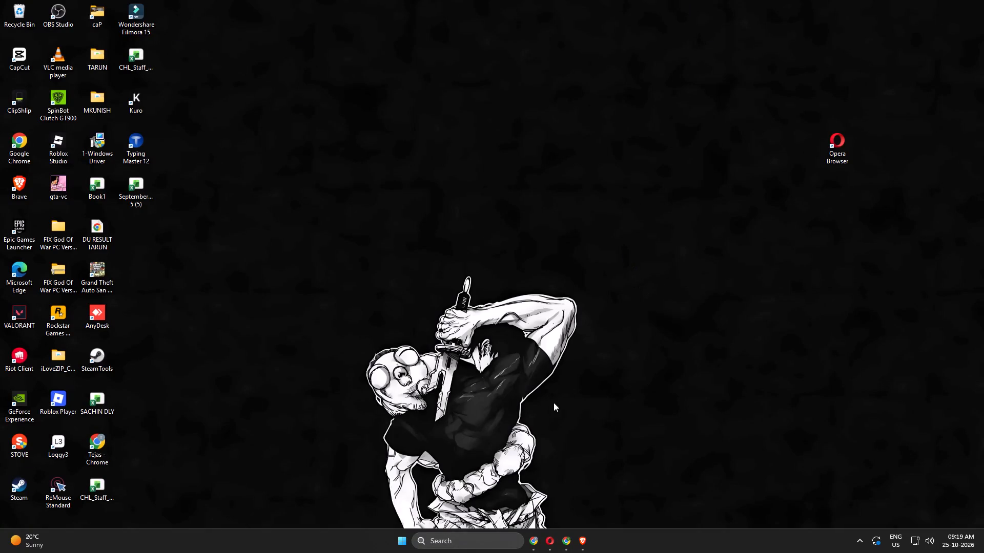
# Recheck the TEJAS HUB JI account's pending, on-hold and ready-to-ship orders, return to its home dashboard, and close its Chrome window.
pyautogui.click(536, 546)
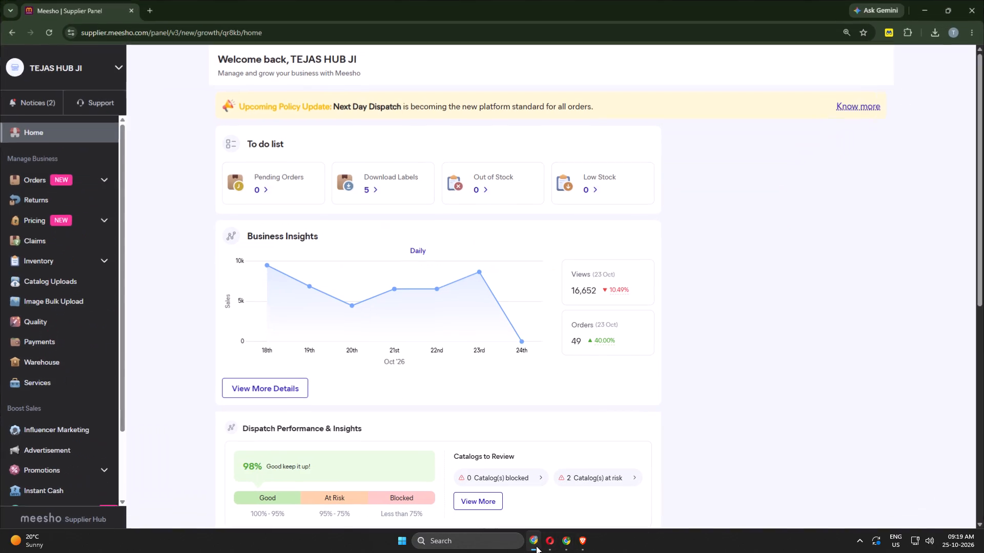
pyautogui.click(297, 197)
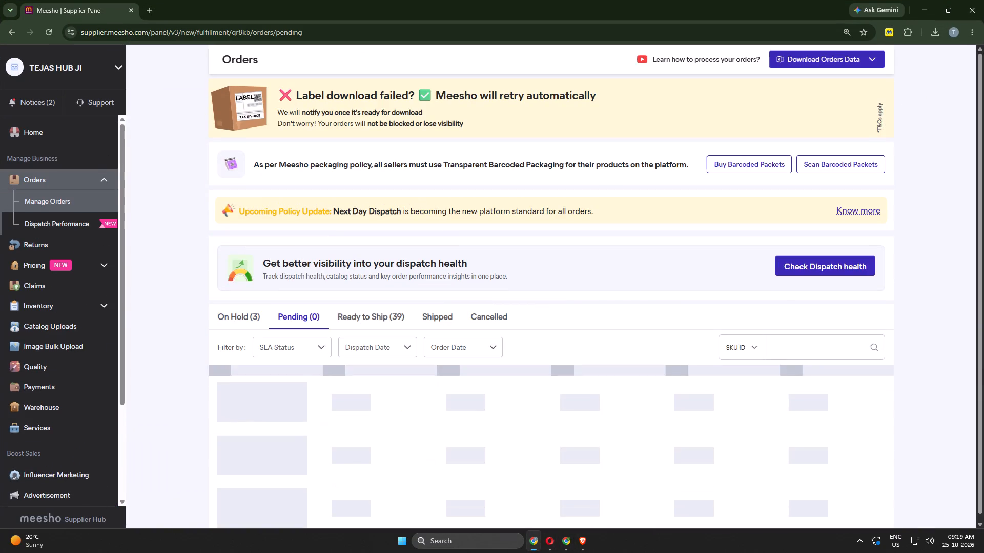
pyautogui.click(233, 306)
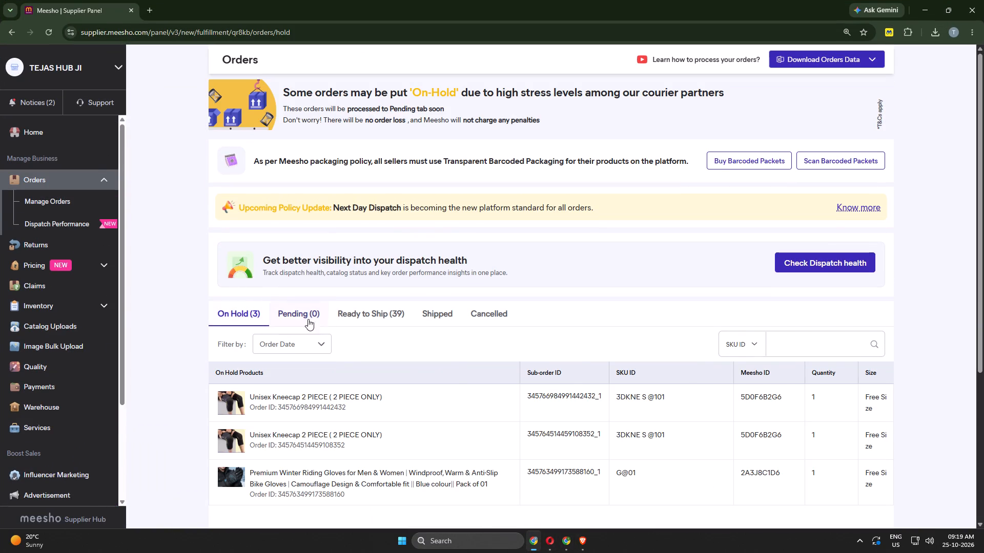
pyautogui.click(302, 318)
pyautogui.click(242, 320)
pyautogui.click(351, 318)
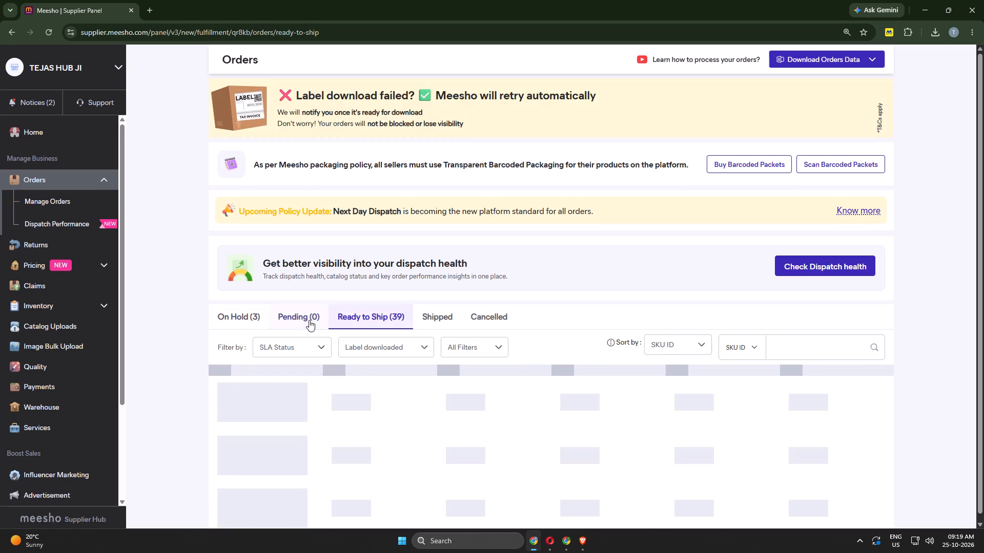
pyautogui.click(309, 320)
pyautogui.click(240, 320)
pyautogui.click(27, 132)
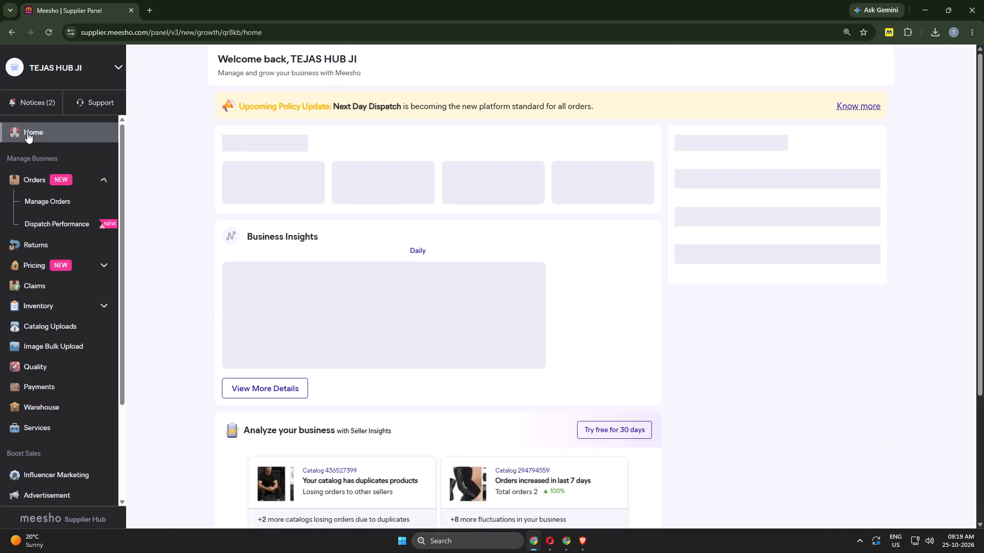
pyautogui.click(983, 0)
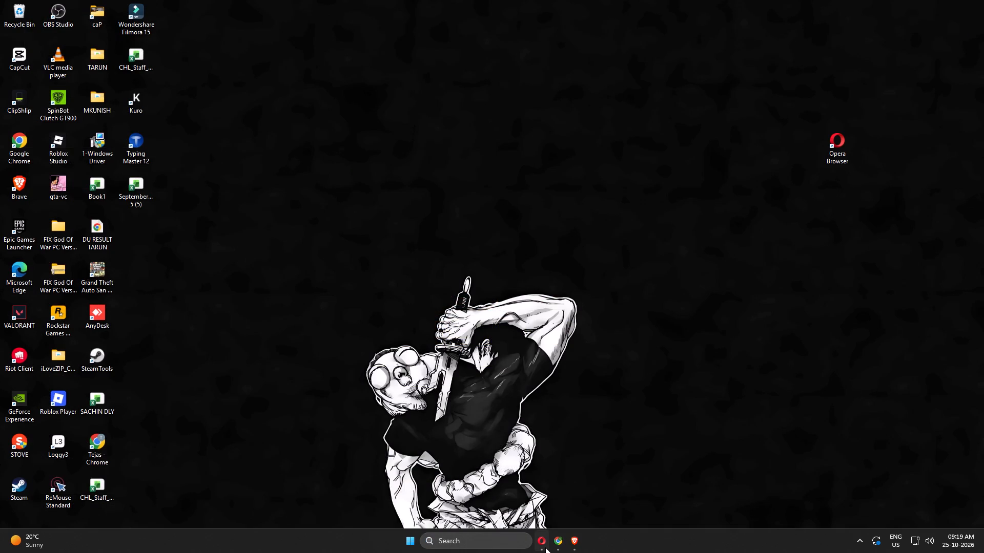
# Recheck the Gekko account's pending, on-hold and ready-to-ship orders, and close its Chrome window.
pyautogui.click(554, 548)
pyautogui.click(307, 172)
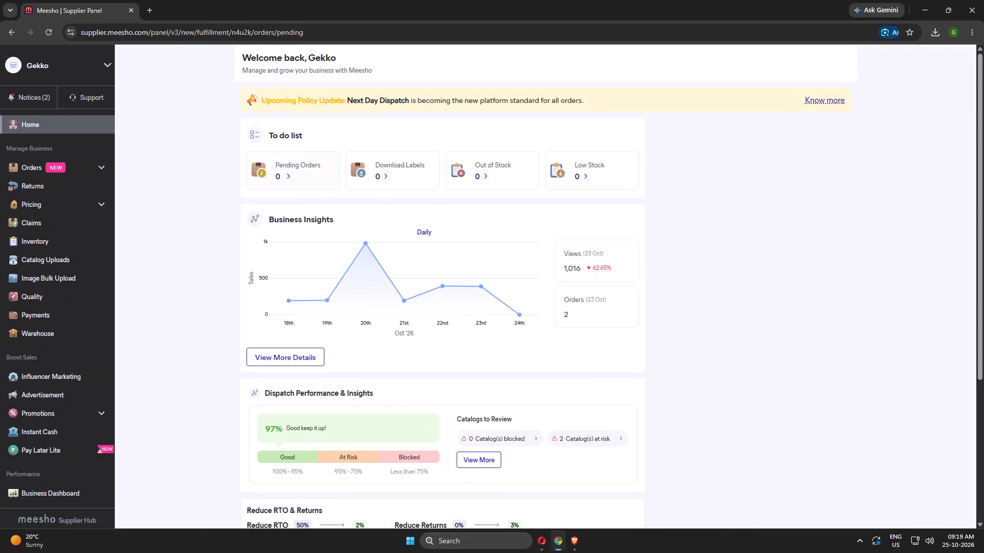
pyautogui.click(264, 287)
pyautogui.click(307, 292)
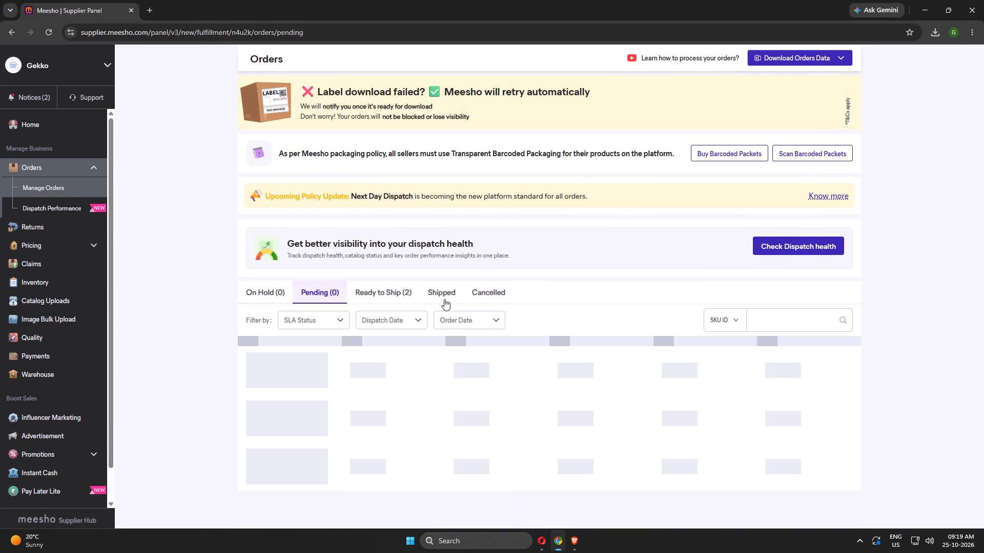
pyautogui.click(392, 296)
pyautogui.click(983, 0)
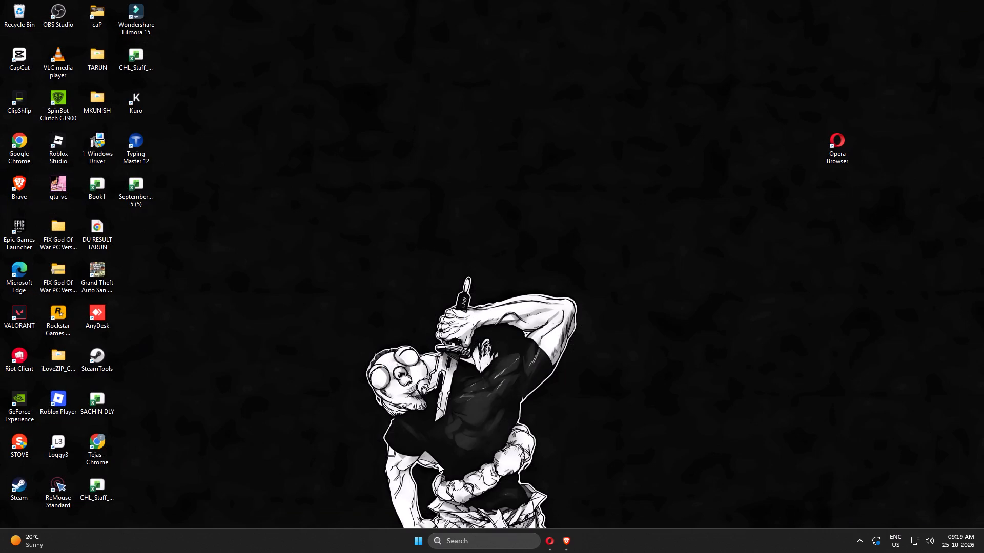
# Bring up the minimised Brave window and close it.
pyautogui.click(562, 537)
pyautogui.click(983, 0)
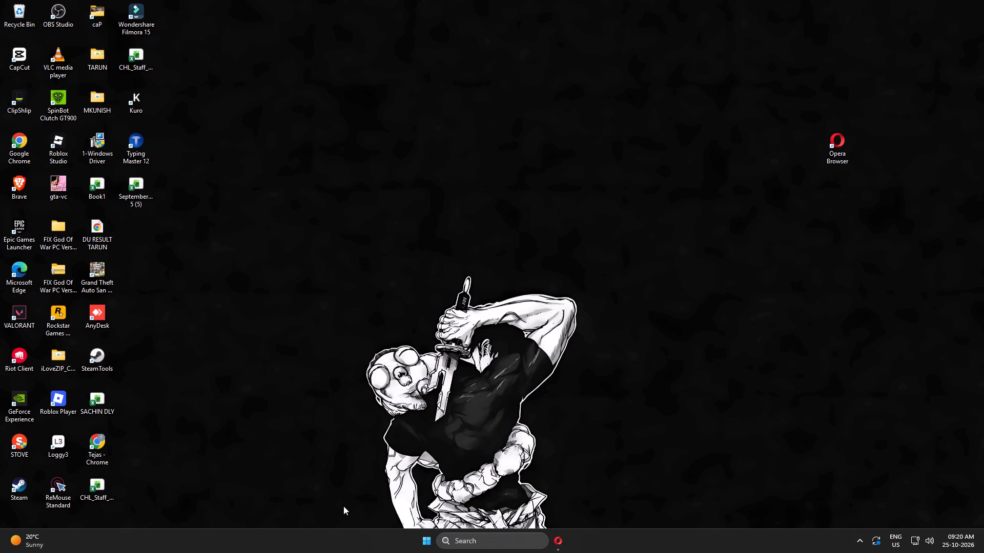
# Open the computer's power options.
pyautogui.click(421, 542)
pyautogui.click(603, 512)
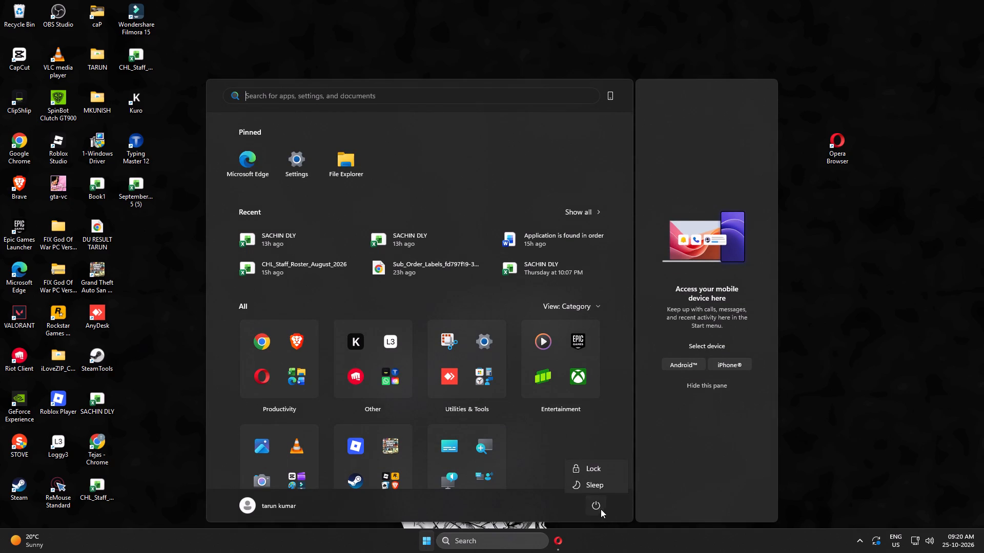